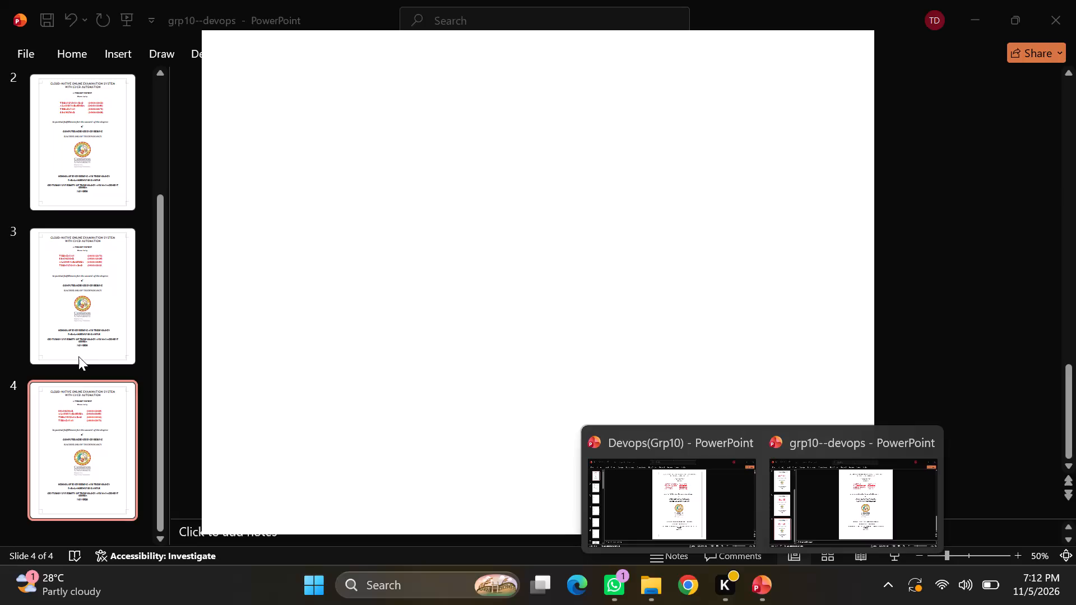
Switch to the Devops(Grp10) presentation and copy slide 2, the Bonafide Certificate.
scroll(78, 356, down, 3)
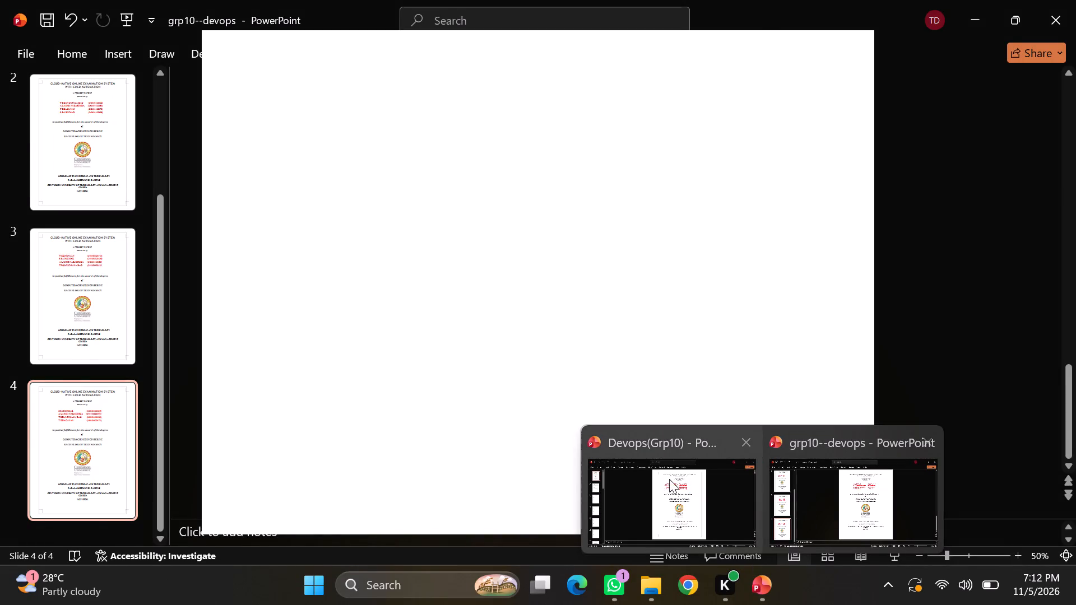
click(669, 479)
click(54, 191)
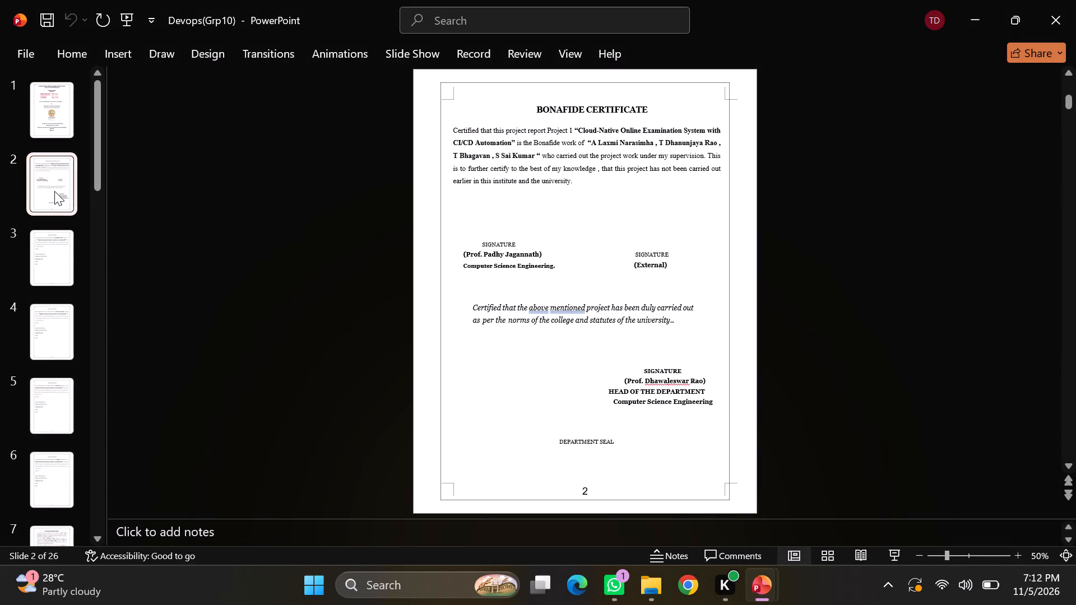
key(ctrl+c)
click(54, 191)
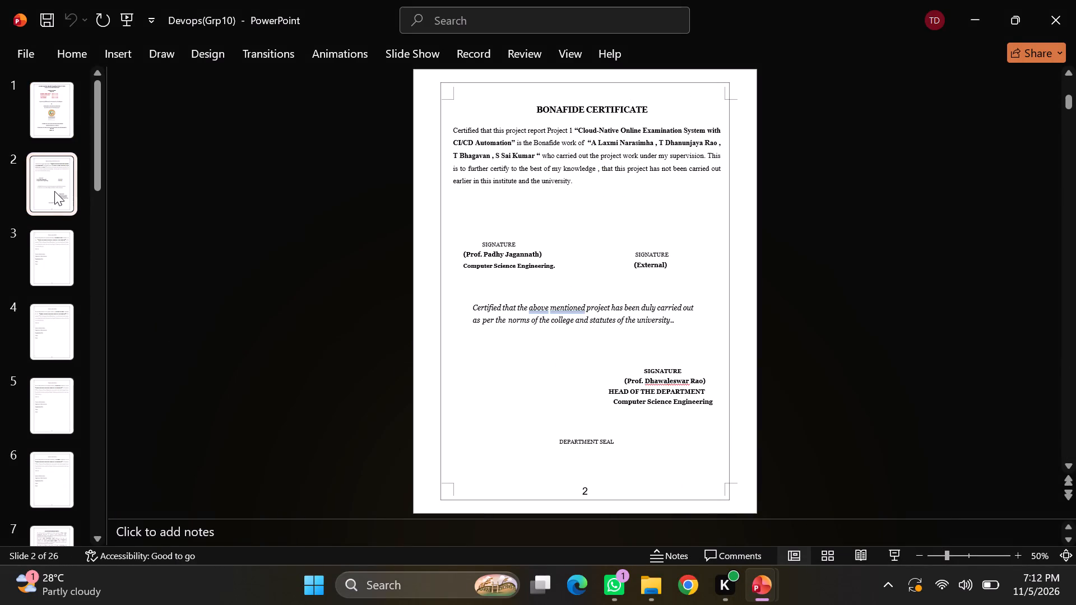
triple_click(54, 191)
key(ctrl+c)
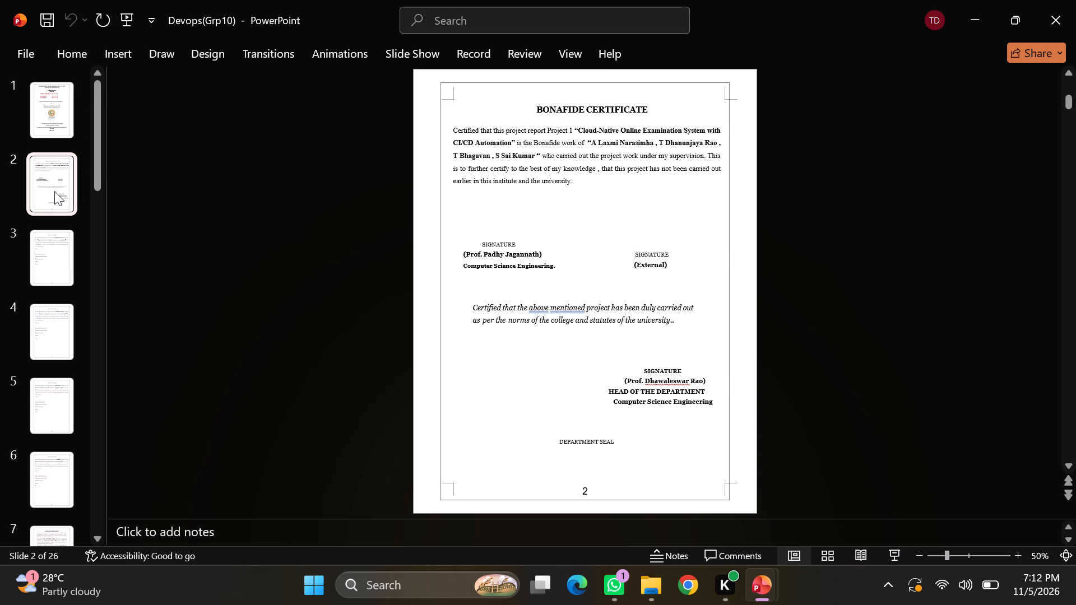
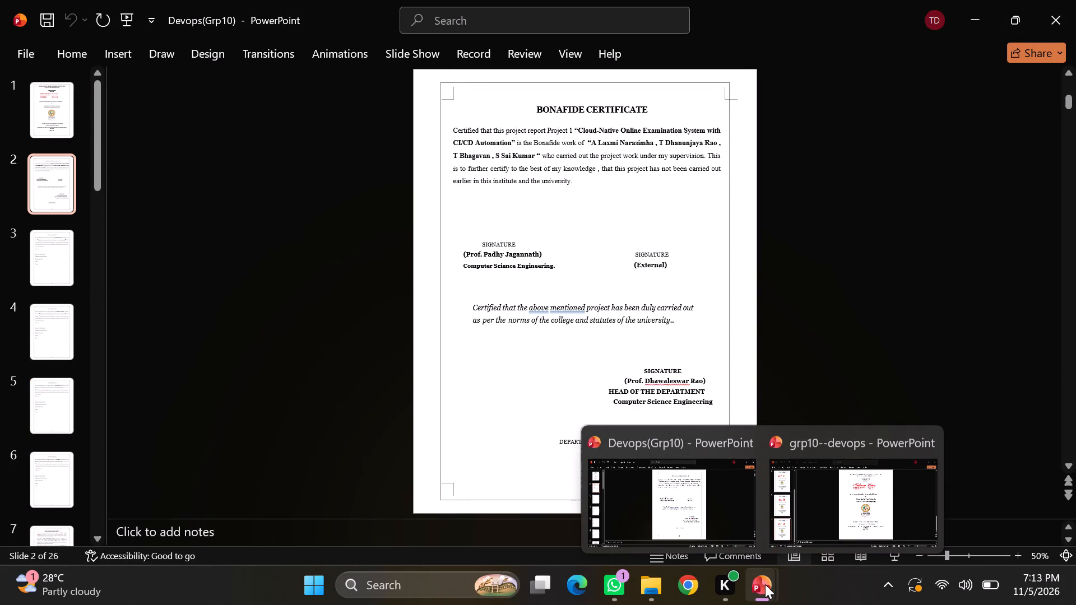
Switch to the grp10--devops presentation and paste four copies of the Bonafide Certificate slide after slide 4.
click(809, 524)
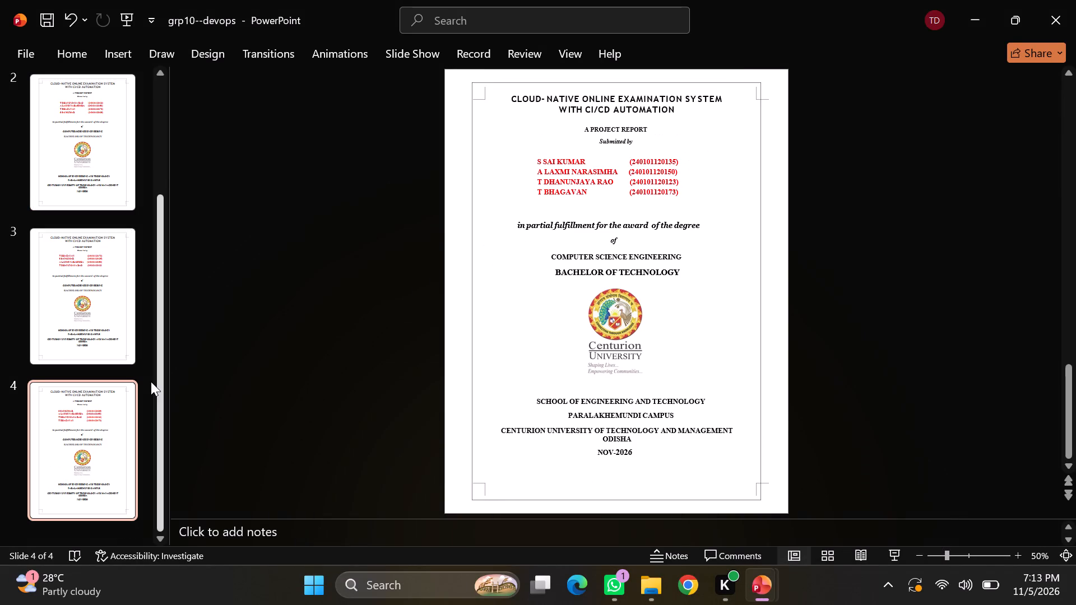
scroll(106, 404, down, 4)
key(ctrl+v)
key(ctrl+v)
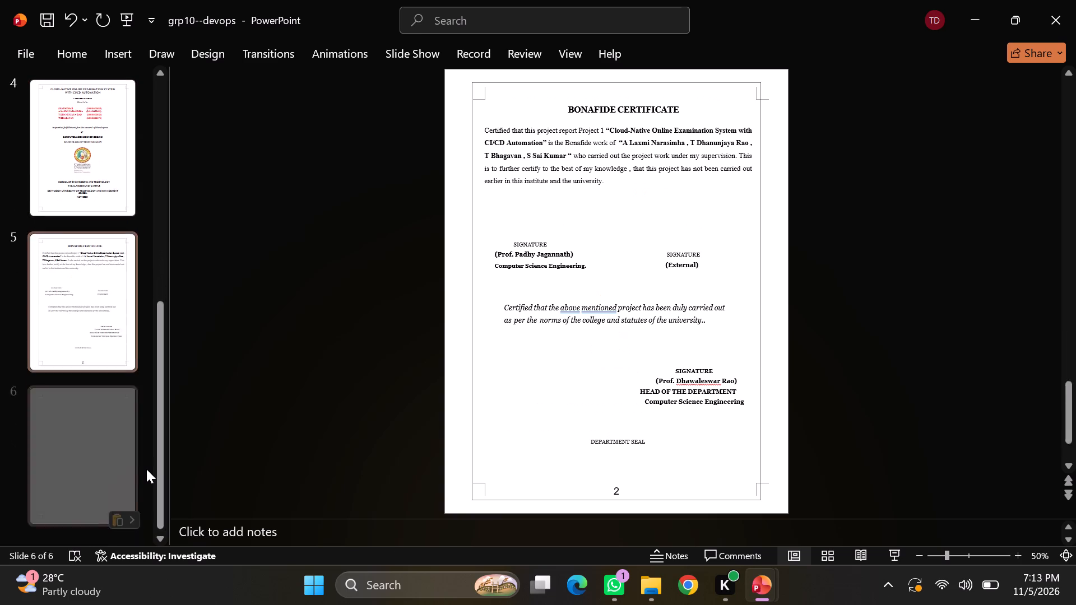
key(ctrl+v)
key(ctrl+v)
On slide 5, delete the last three student names and their commas from the certificate paragraph, keeping the first student's name.
scroll(85, 244, up, 1)
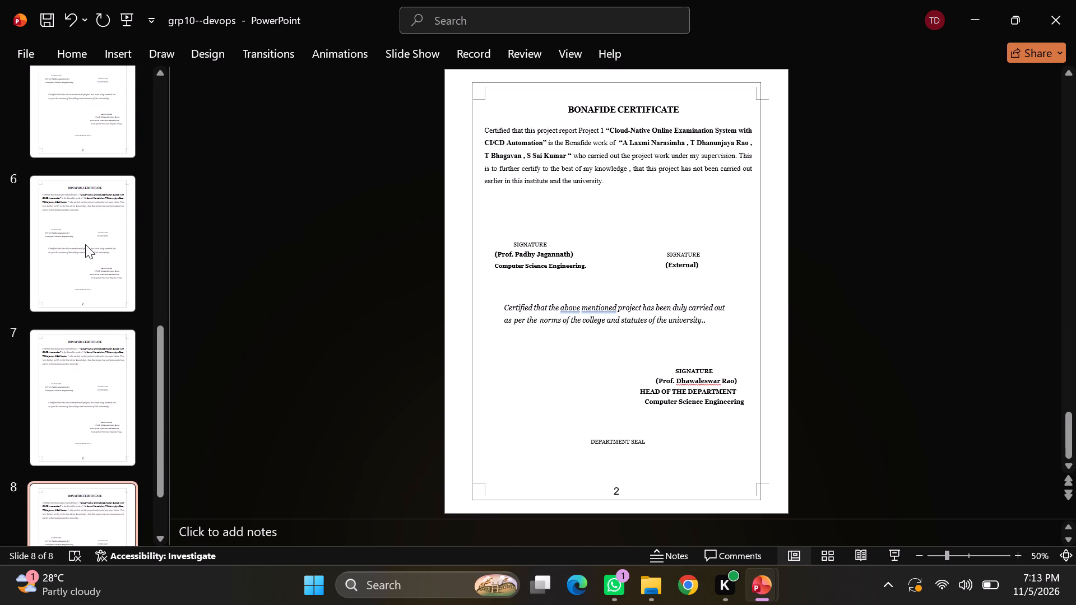
click(93, 138)
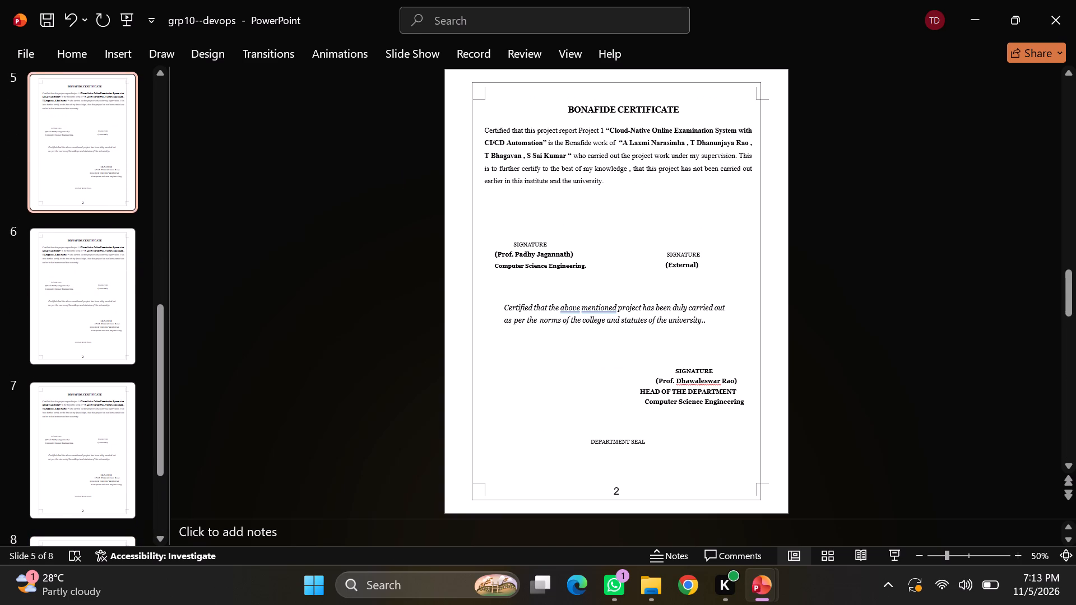
click(565, 157)
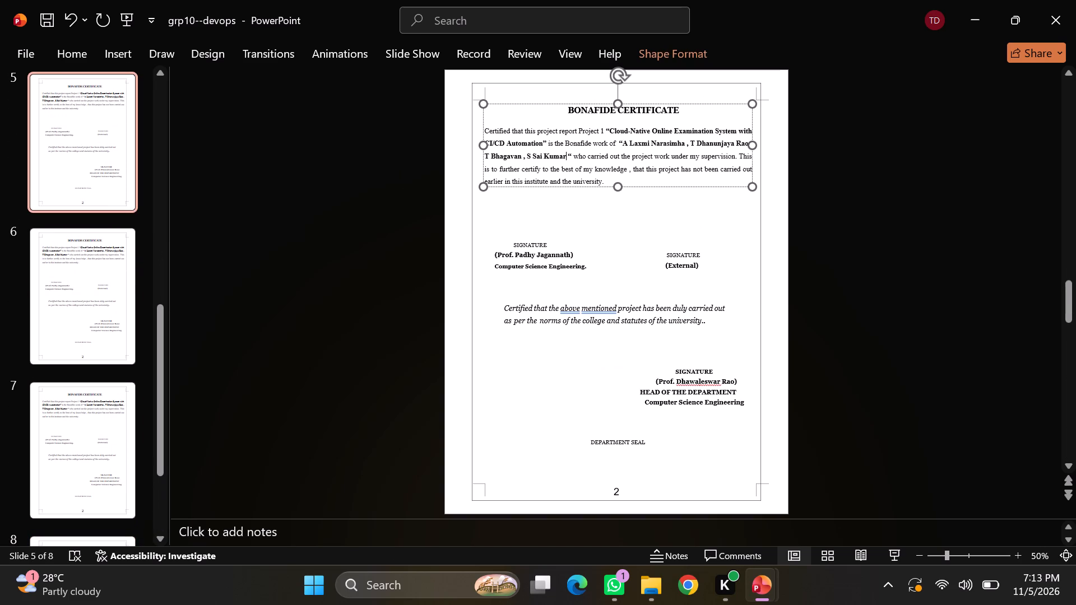
key(BackSpace)
key(BackSpace)
key(BackSpace)
key(BackSpace)
key(BackSpace)
key(BackSpace)
key(BackSpace)
key(BackSpace)
key(BackSpace)
key(BackSpace)
key(BackSpace)
key(BackSpace)
key(BackSpace)
key(BackSpace)
key(BackSpace)
key(BackSpace)
key(BackSpace)
key(BackSpace)
key(BackSpace)
key(BackSpace)
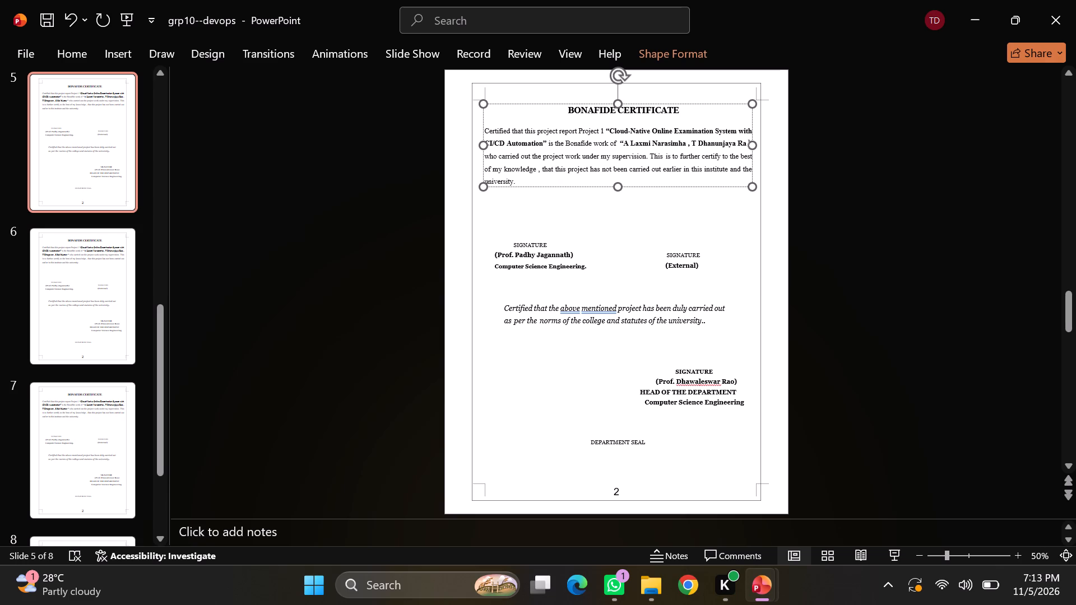
key(BackSpace)
key(BackSpace)
key(BackSpace)
key(BackSpace)
key(BackSpace)
key(BackSpace)
key(BackSpace)
key(BackSpace)
key(BackSpace)
key(BackSpace)
key(BackSpace)
key(BackSpace)
key(BackSpace)
key(BackSpace)
key(BackSpace)
key(BackSpace)
key(BackSpace)
key(BackSpace)
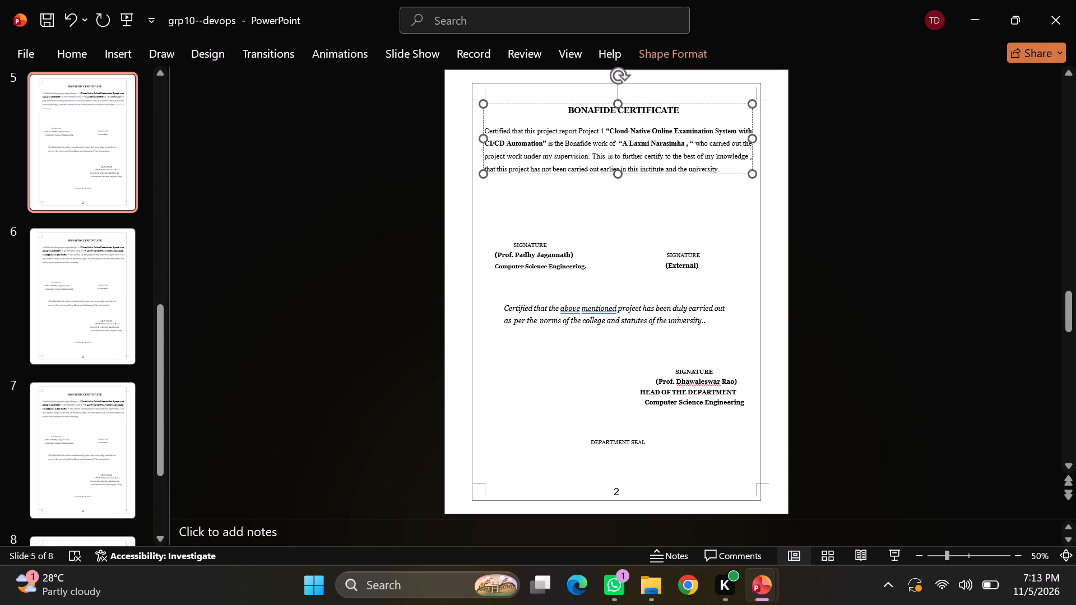
key(BackSpace)
key(BackSpace)
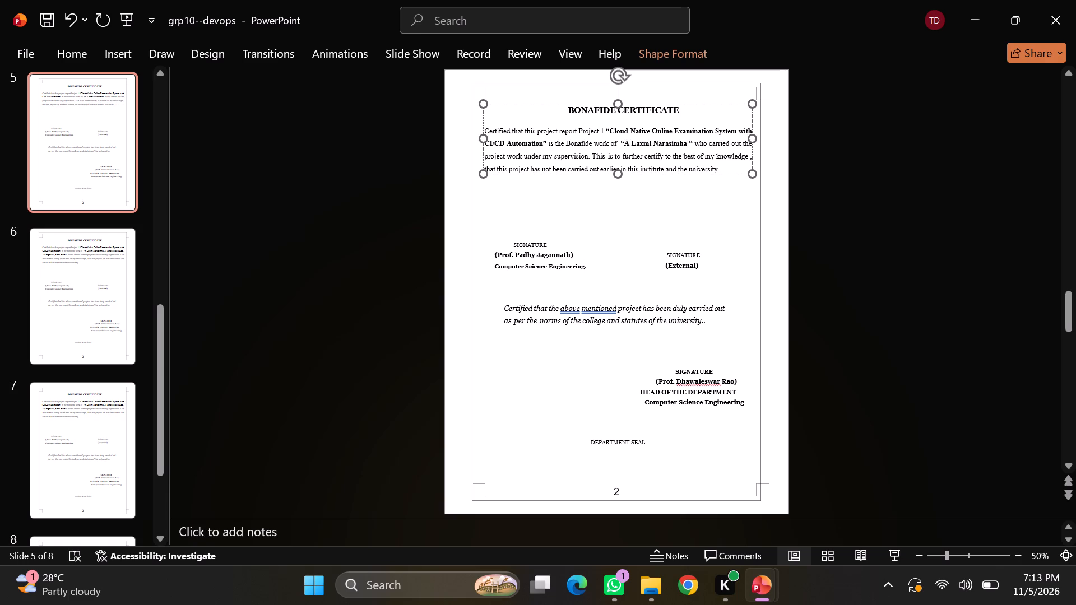
Remove the space after the student's name on slide 5 and replace the mark following it with a proper closing quotation mark.
key(Right)
key(BackSpace)
key(Right)
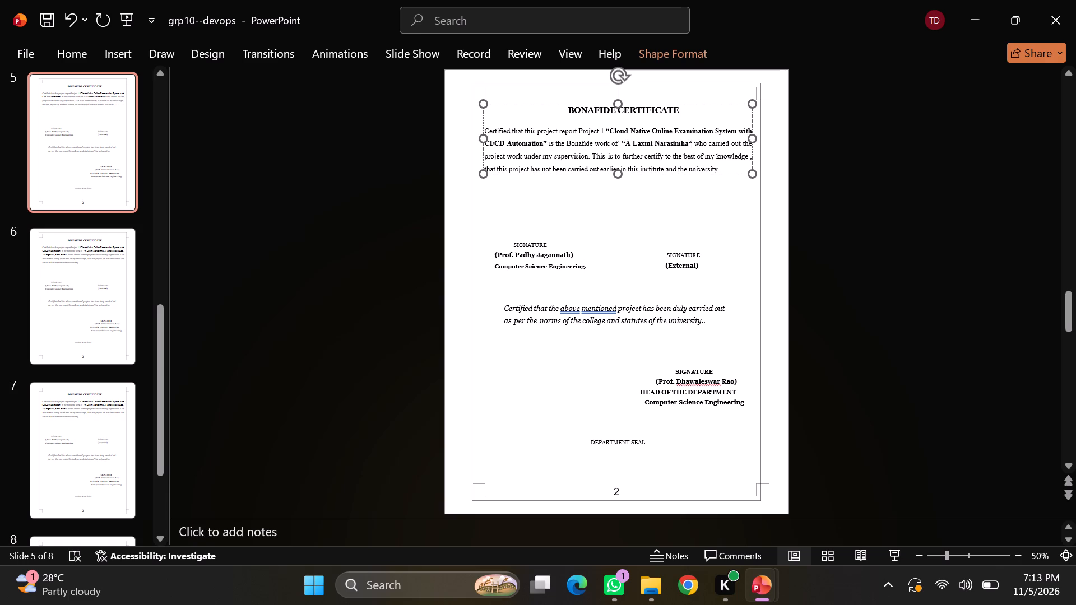
key(BackSpace)
key(shift+quotedbl)
click(401, 171)
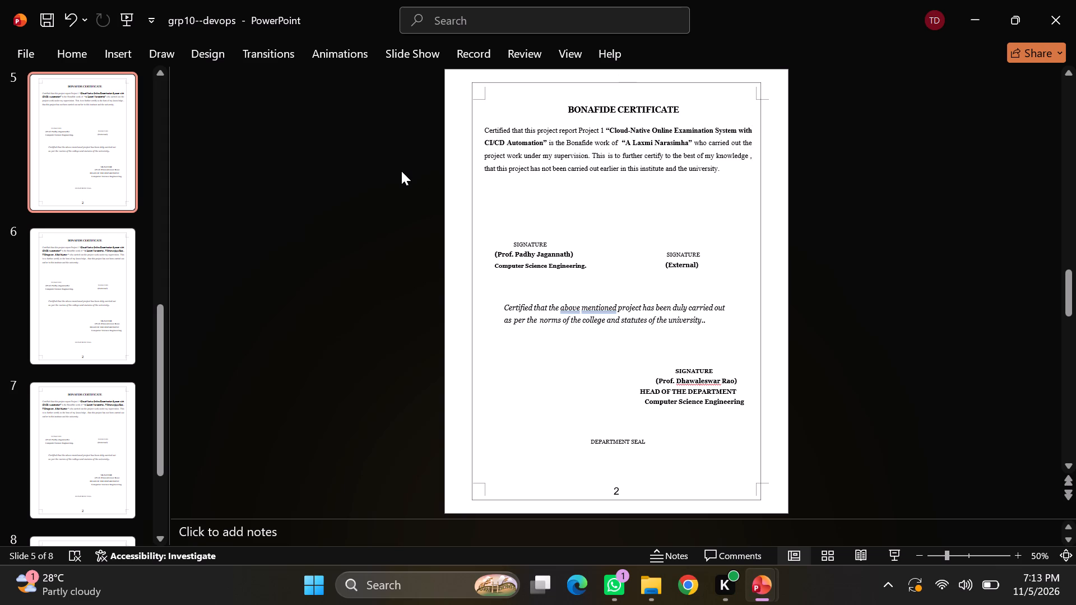
On slide 6, delete the first student's name with its comma and spaces so the quoted list begins with the second student.
click(105, 264)
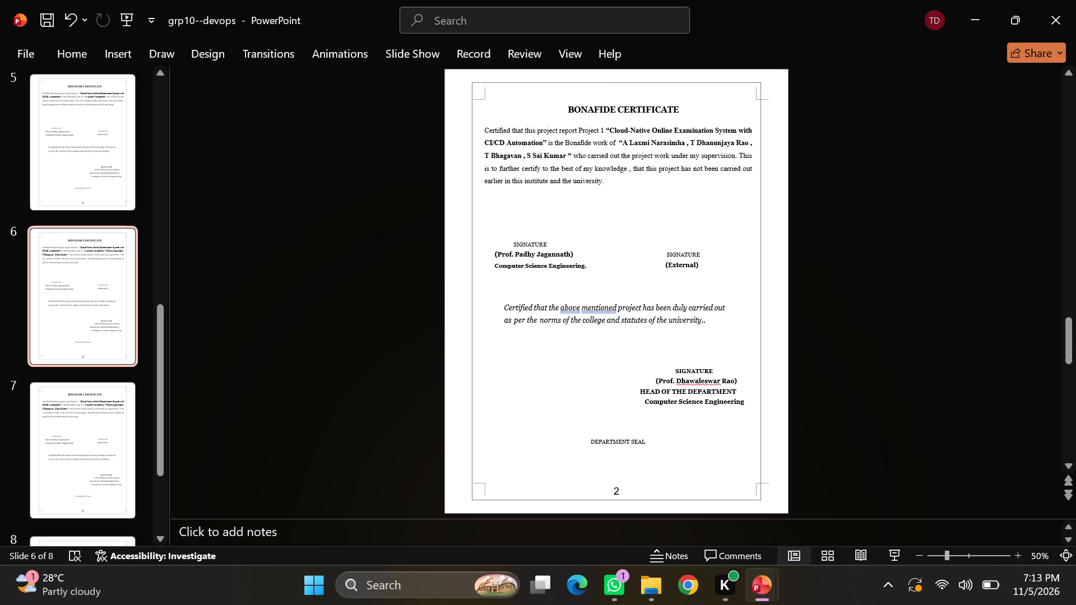
click(688, 145)
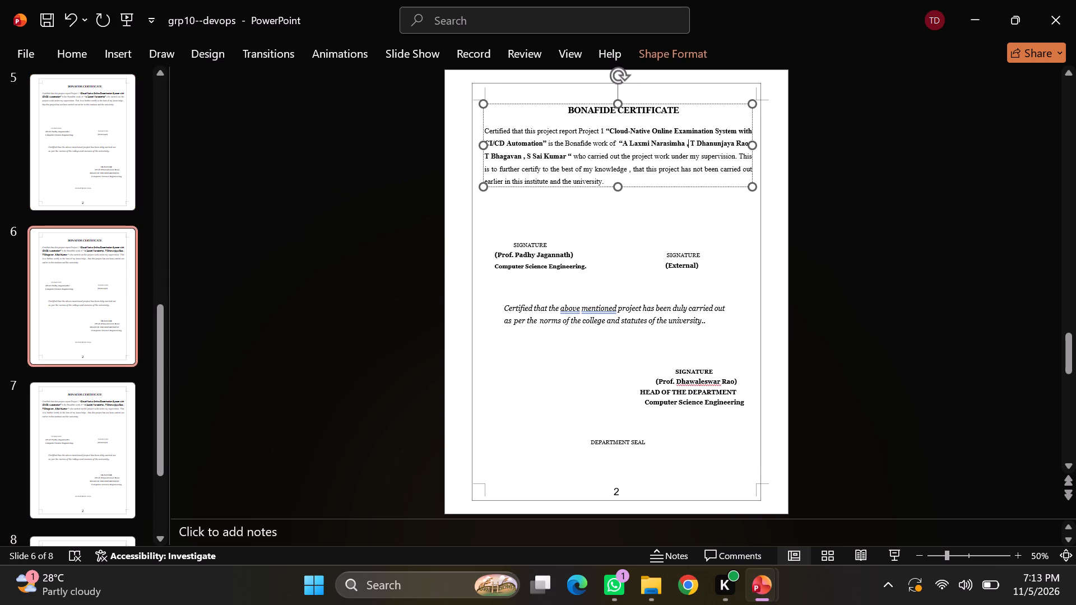
key(BackSpace)
key(BackSpace)
key(BackSpace)
key(BackSpace)
key(BackSpace)
key(BackSpace)
key(BackSpace)
key(BackSpace)
key(BackSpace)
key(BackSpace)
key(BackSpace)
key(BackSpace)
key(BackSpace)
key(BackSpace)
key(BackSpace)
key(BackSpace)
key(BackSpace)
key(BackSpace)
key(BackSpace)
key(BackSpace)
key(BackSpace)
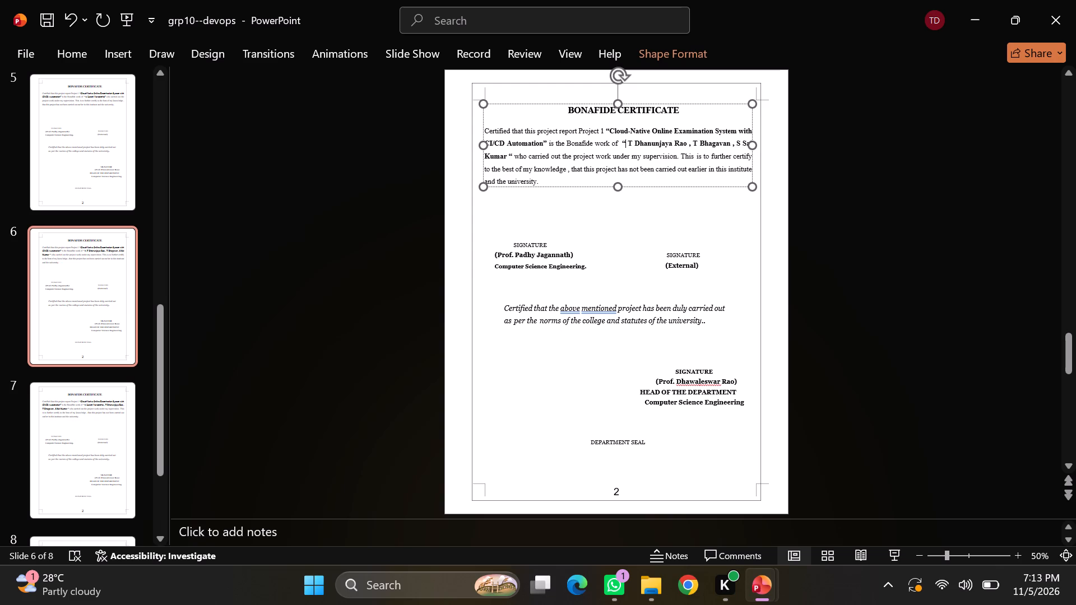
key(Right)
key(BackSpace)
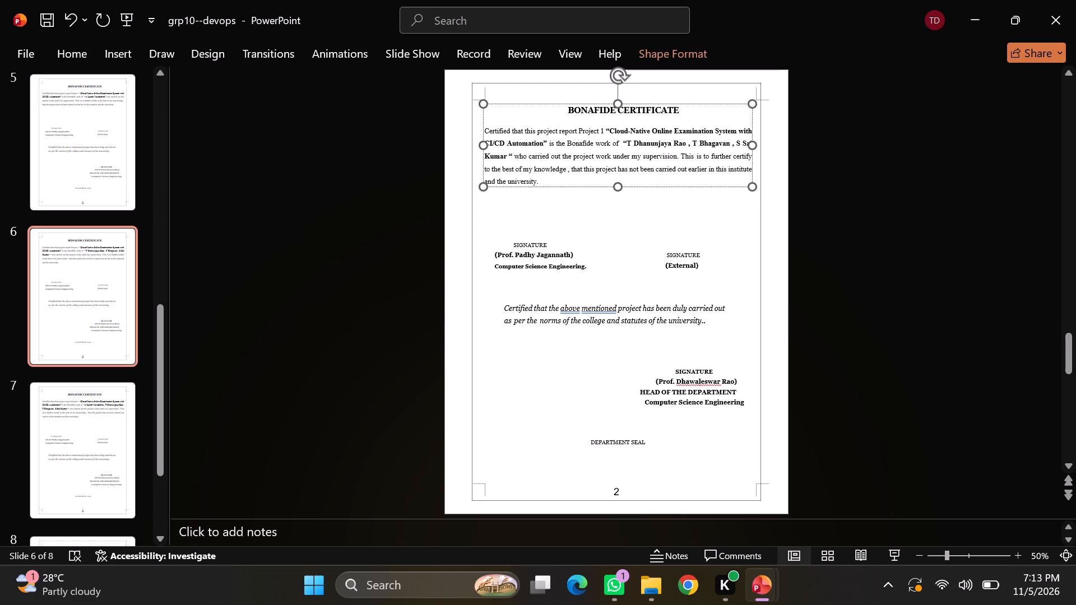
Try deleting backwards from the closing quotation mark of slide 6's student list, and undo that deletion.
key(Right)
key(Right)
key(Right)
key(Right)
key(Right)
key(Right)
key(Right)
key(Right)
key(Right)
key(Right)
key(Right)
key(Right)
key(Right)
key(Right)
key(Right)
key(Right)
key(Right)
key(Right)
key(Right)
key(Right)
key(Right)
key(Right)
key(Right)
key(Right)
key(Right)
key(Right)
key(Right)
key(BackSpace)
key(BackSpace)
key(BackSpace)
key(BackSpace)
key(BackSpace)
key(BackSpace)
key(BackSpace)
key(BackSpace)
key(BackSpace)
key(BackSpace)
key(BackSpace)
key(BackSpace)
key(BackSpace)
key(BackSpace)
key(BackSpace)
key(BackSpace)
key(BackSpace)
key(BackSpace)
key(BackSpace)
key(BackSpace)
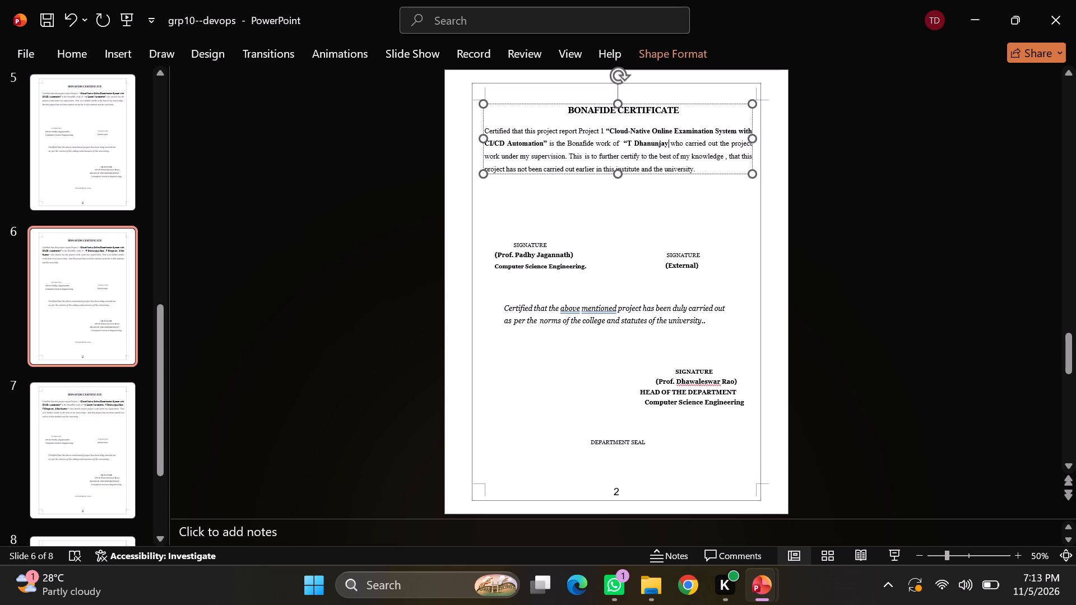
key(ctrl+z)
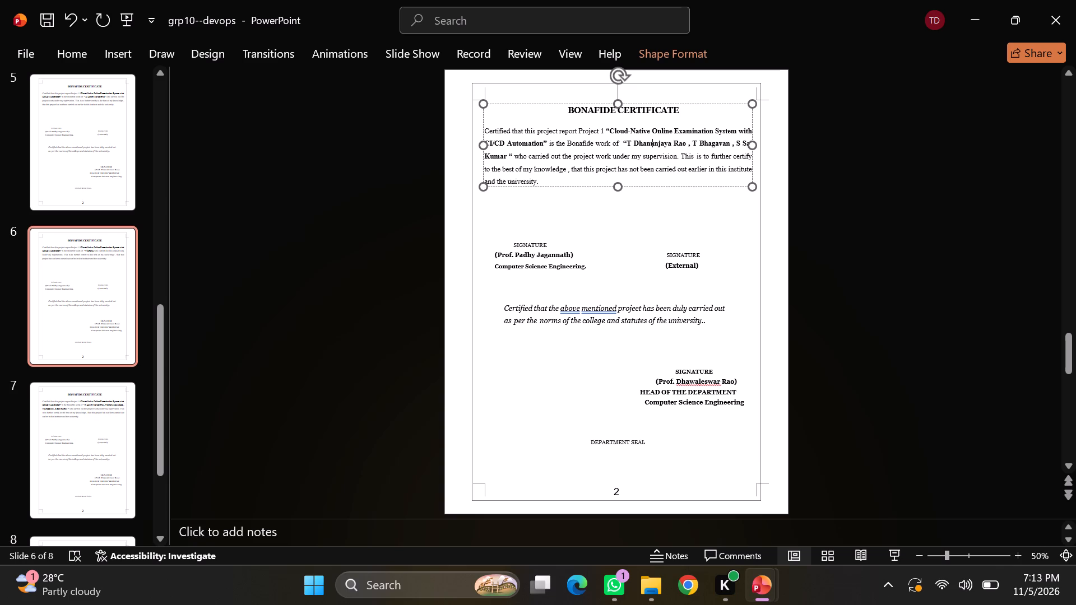
Delete the last two student names from slide 6's certificate paragraph and add a closing quotation mark after the remaining name.
key(BackSpace)
key(BackSpace)
key(BackSpace)
key(BackSpace)
key(BackSpace)
key(BackSpace)
key(BackSpace)
key(BackSpace)
key(BackSpace)
key(BackSpace)
key(BackSpace)
key(BackSpace)
key(BackSpace)
key(BackSpace)
key(BackSpace)
key(BackSpace)
key(BackSpace)
key(BackSpace)
key(BackSpace)
key(BackSpace)
key(BackSpace)
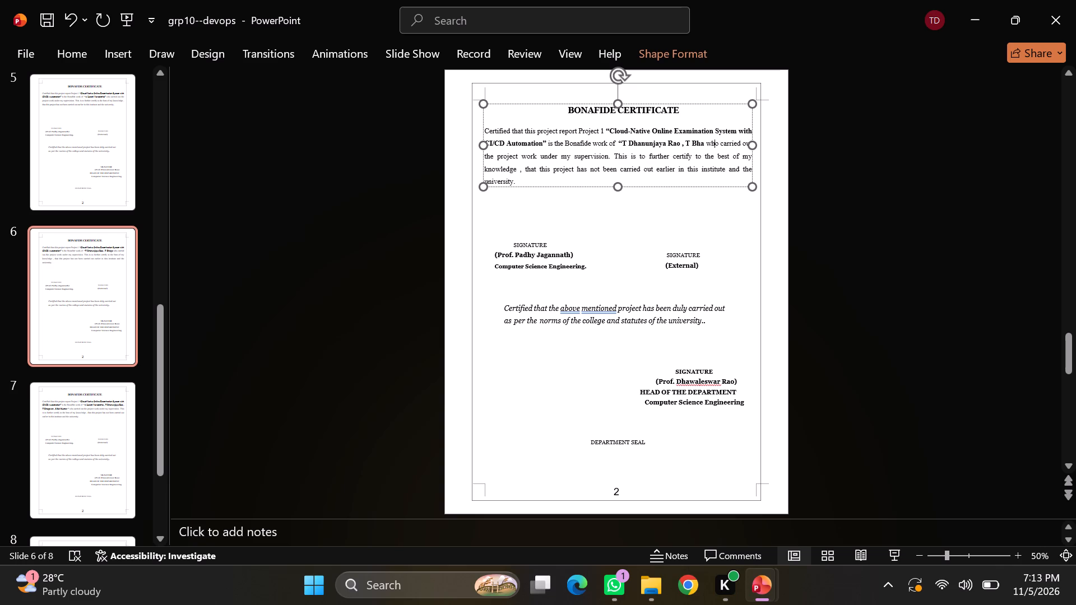
key(BackSpace)
key(BackSpace)
key(BackSpace)
key(BackSpace)
key(BackSpace)
key(BackSpace)
key(BackSpace)
key(BackSpace)
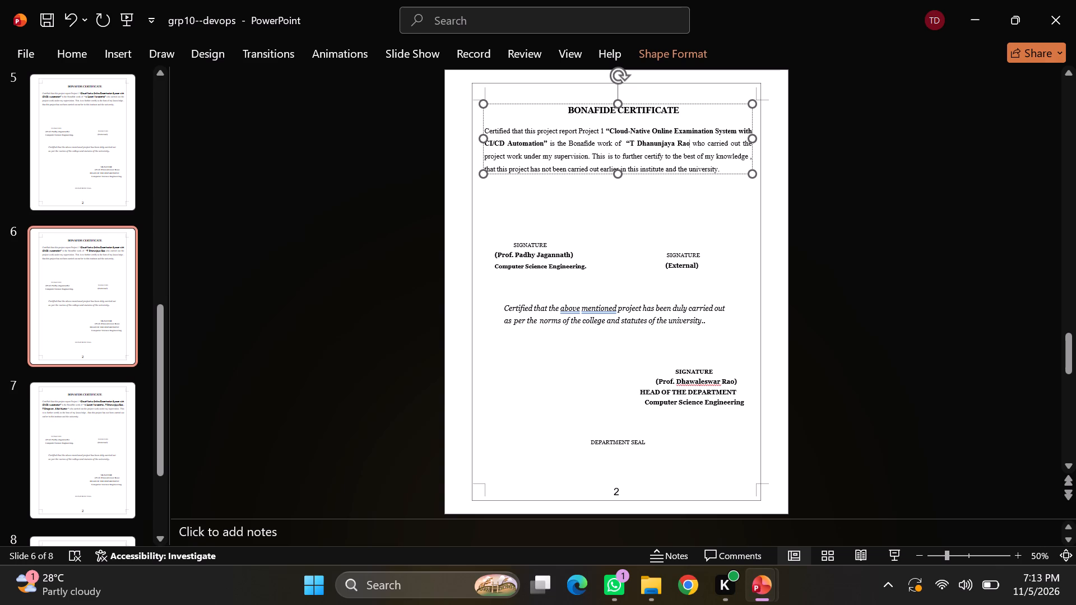
key(shift+quotedbl)
click(502, 166)
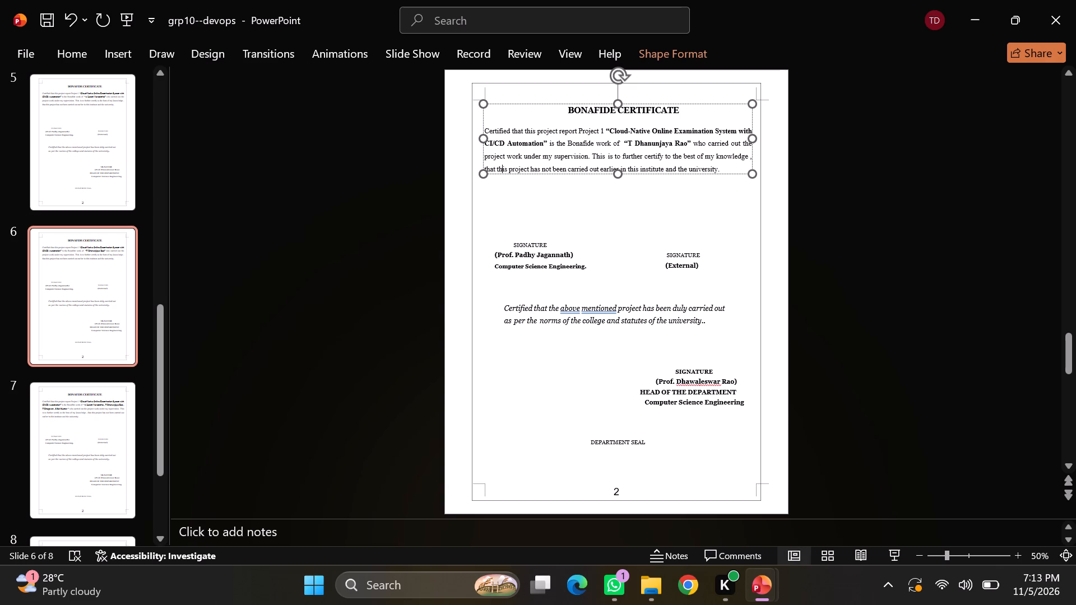
click(400, 191)
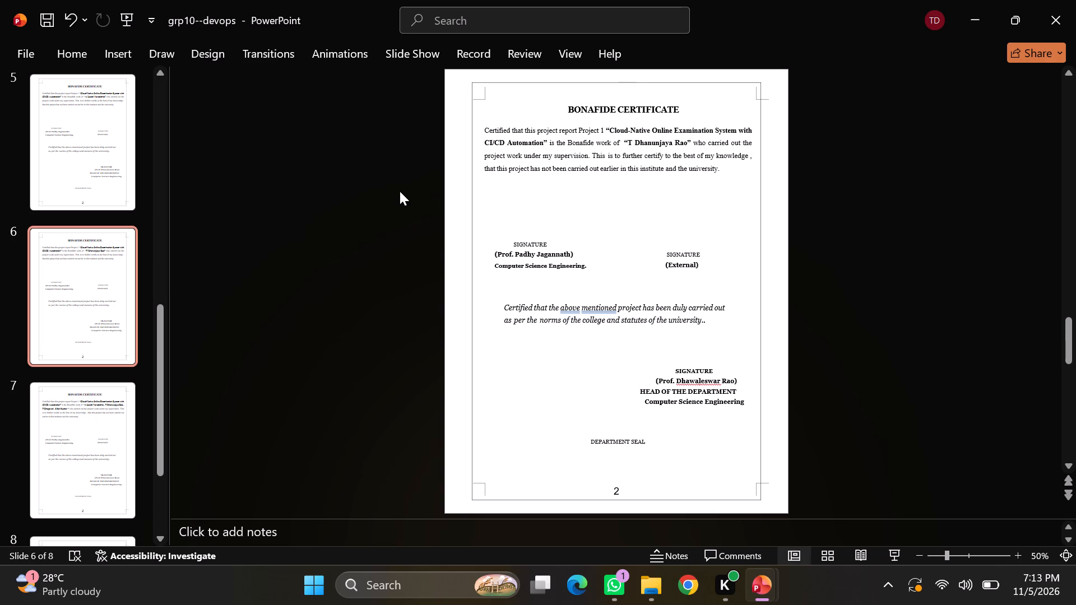
On slide 7, delete the first two student names with their commas and spaces so the quoted list begins with the third student.
key(Down)
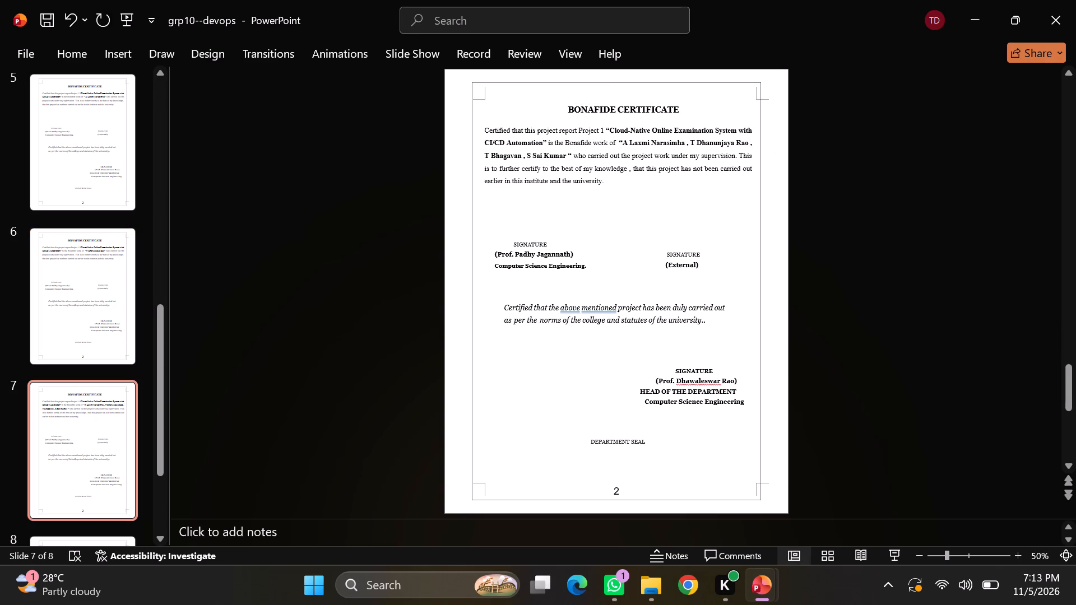
click(752, 139)
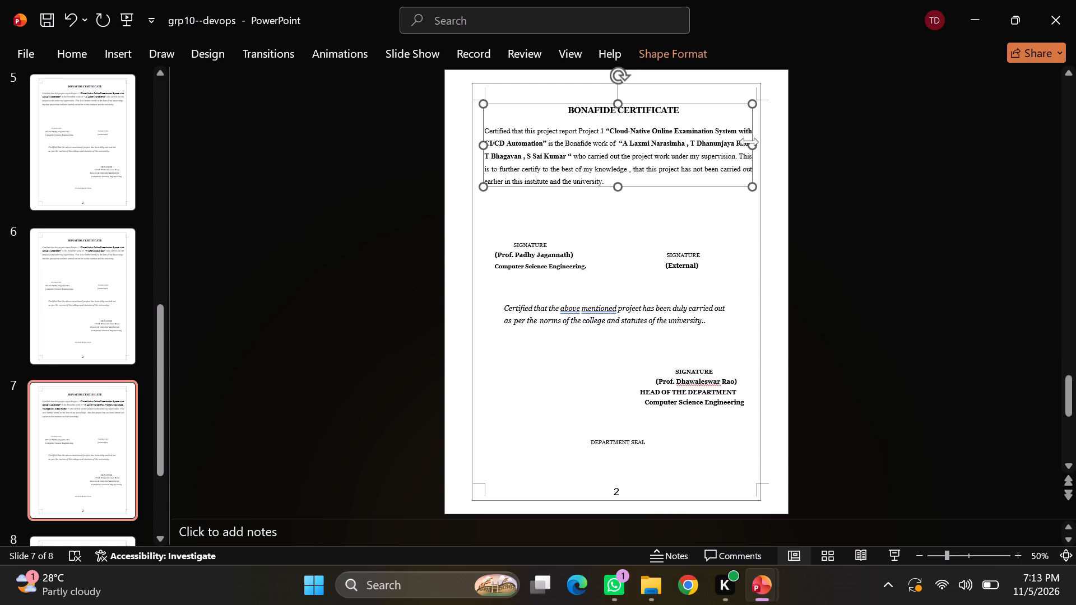
click(743, 143)
key(Right)
key(Right)
key(BackSpace)
key(BackSpace)
key(BackSpace)
key(BackSpace)
key(BackSpace)
key(BackSpace)
key(BackSpace)
key(BackSpace)
key(BackSpace)
key(BackSpace)
key(BackSpace)
key(BackSpace)
key(BackSpace)
key(BackSpace)
key(BackSpace)
key(BackSpace)
key(BackSpace)
key(BackSpace)
key(BackSpace)
key(BackSpace)
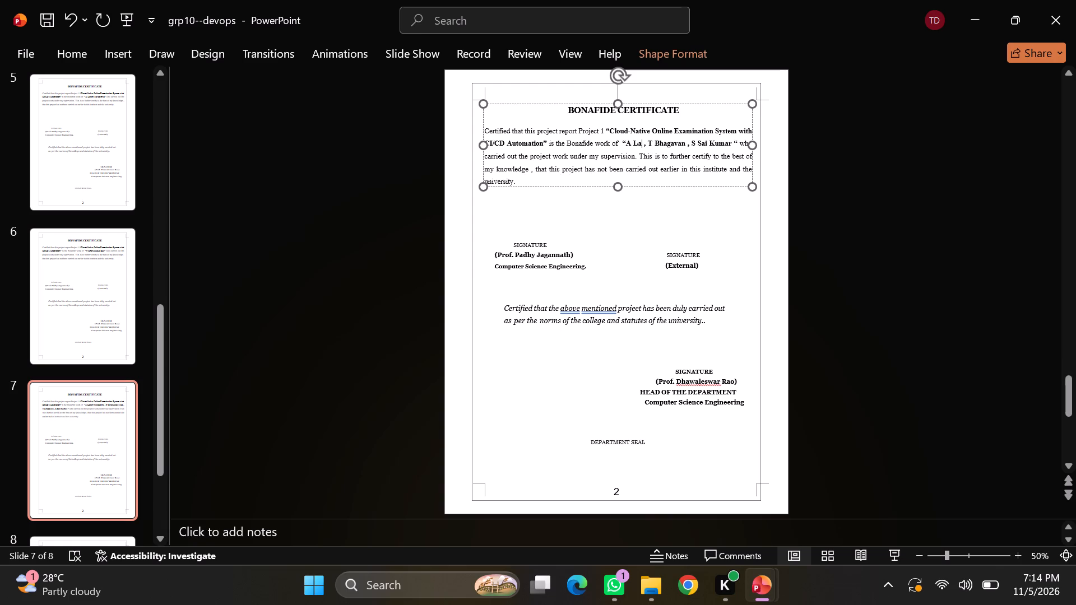
key(BackSpace)
key(BackSpace)
key(BackSpace)
key(BackSpace)
key(Right)
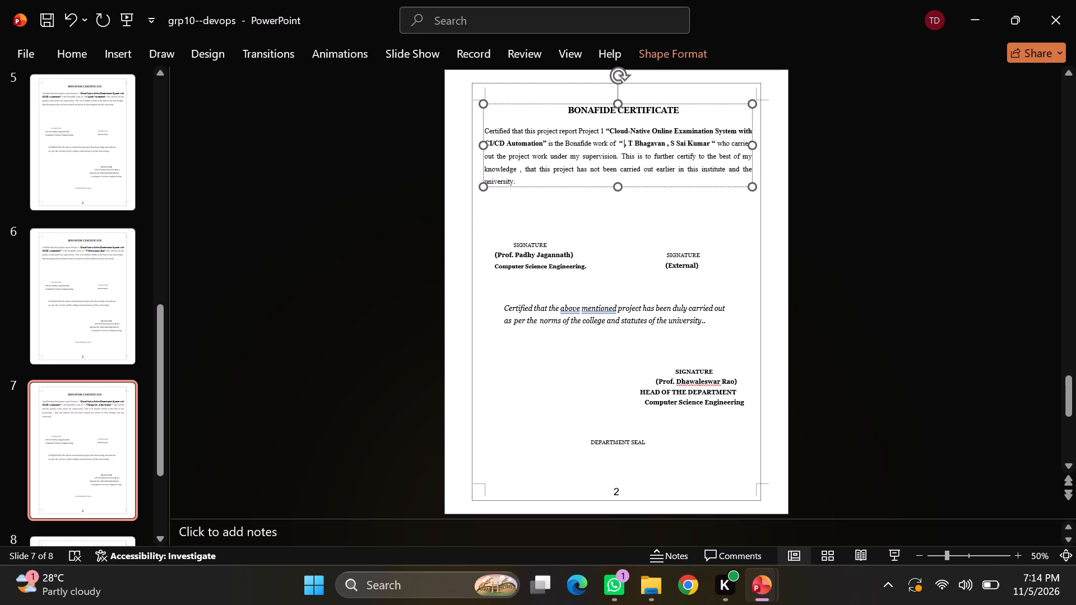
key(Right)
key(Right)
key(BackSpace)
key(BackSpace)
key(BackSpace)
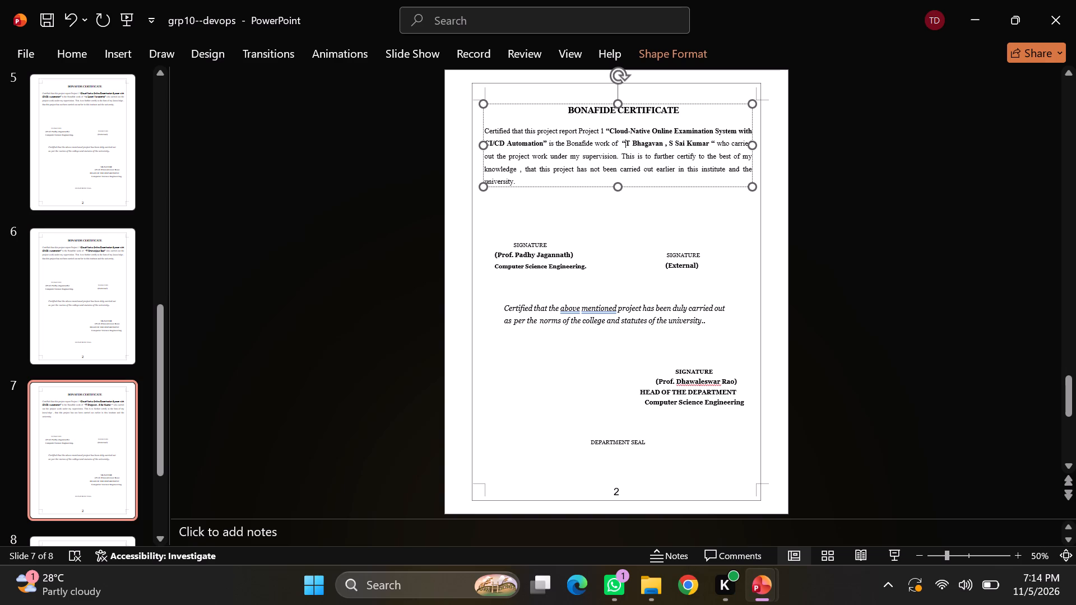
Delete the last student name from slide 7's certificate paragraph and add a closing quotation mark directly after the remaining name.
click(716, 140)
key(BackSpace)
key(BackSpace)
key(BackSpace)
key(BackSpace)
key(BackSpace)
key(BackSpace)
key(BackSpace)
key(BackSpace)
key(BackSpace)
key(BackSpace)
key(BackSpace)
key(BackSpace)
key(BackSpace)
key(BackSpace)
key(BackSpace)
key(BackSpace)
key(BackSpace)
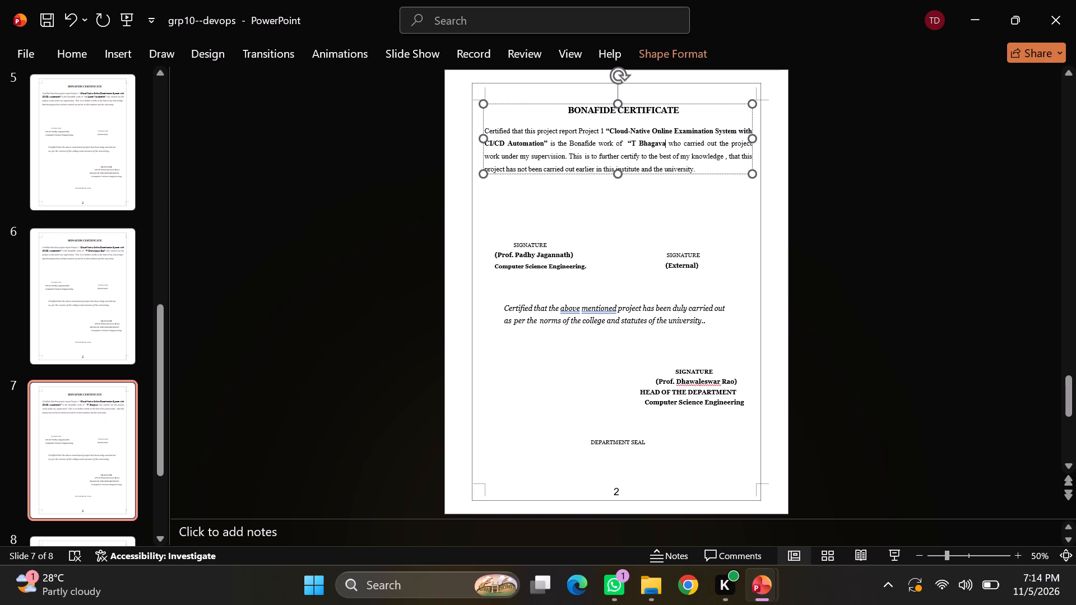
key(n)
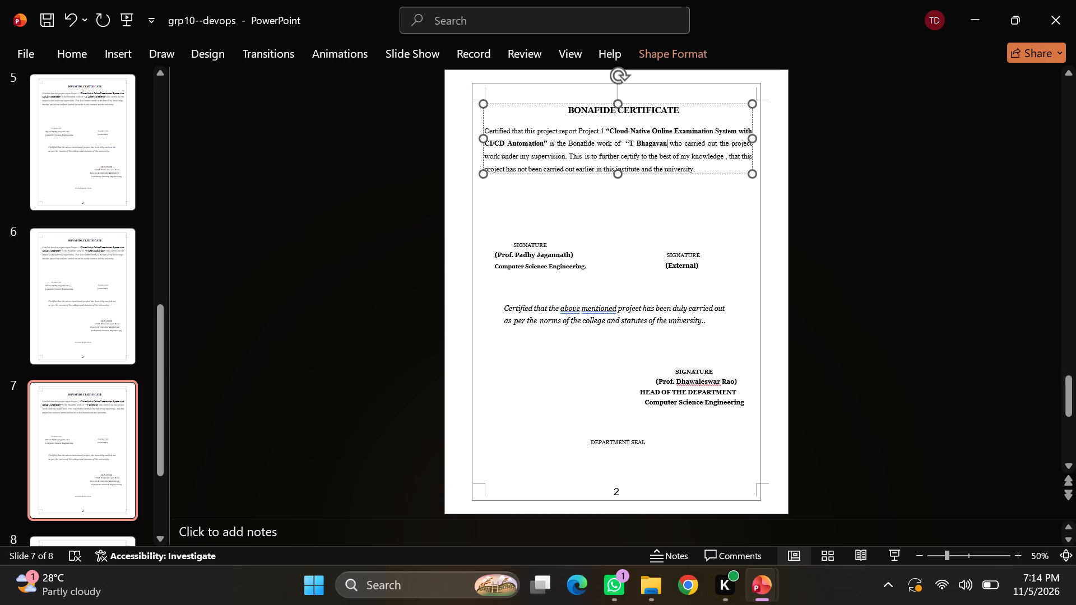
key(shift+quotedbl)
click(384, 188)
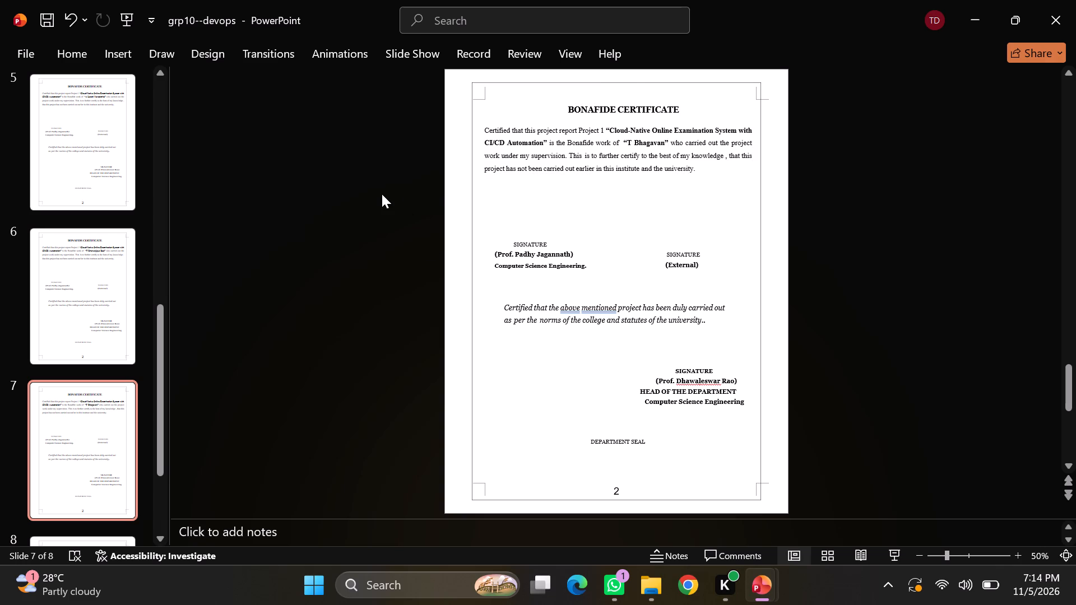
On slide 8, delete the first three student names with their commas so only the fourth student's name remains in the quotation.
key(Down)
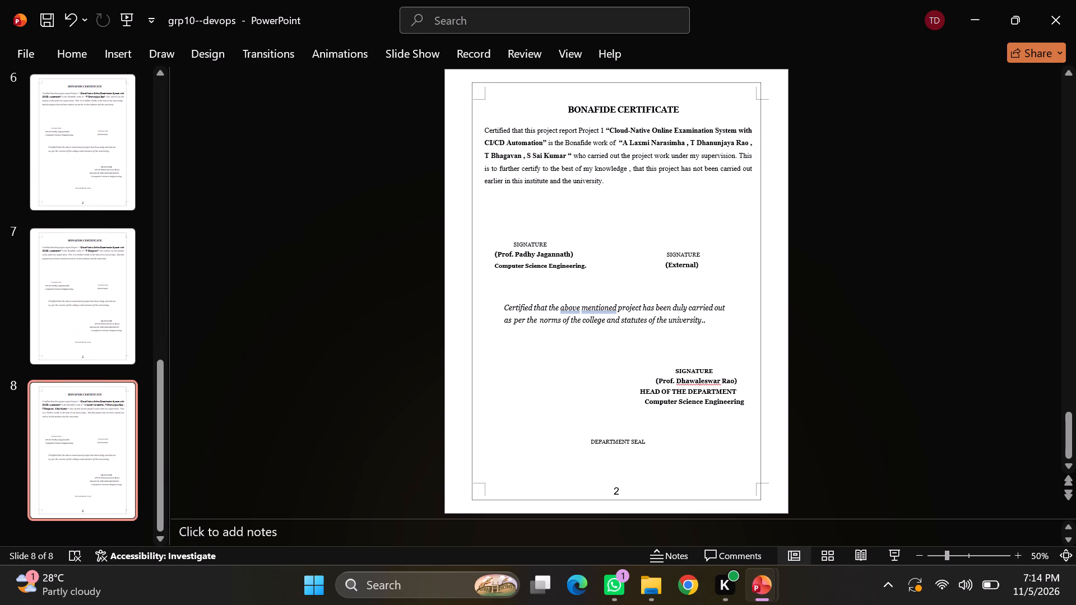
click(526, 156)
drag(526, 156, 625, 147)
key(BackSpace)
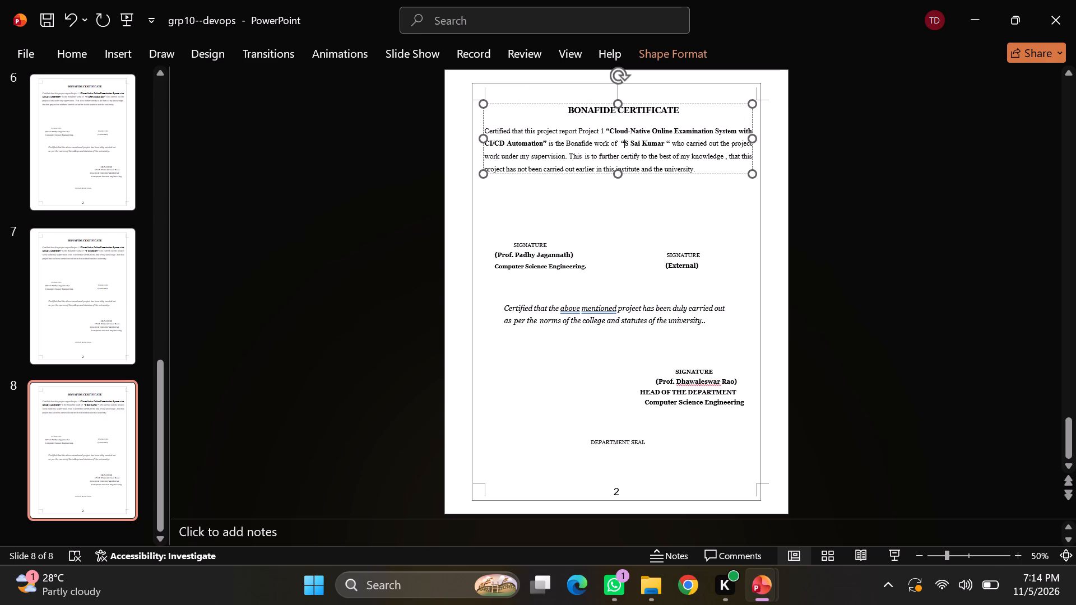
Remove the space after slide 8's student name and replace the mark following it with a proper closing quotation mark and a space.
click(673, 150)
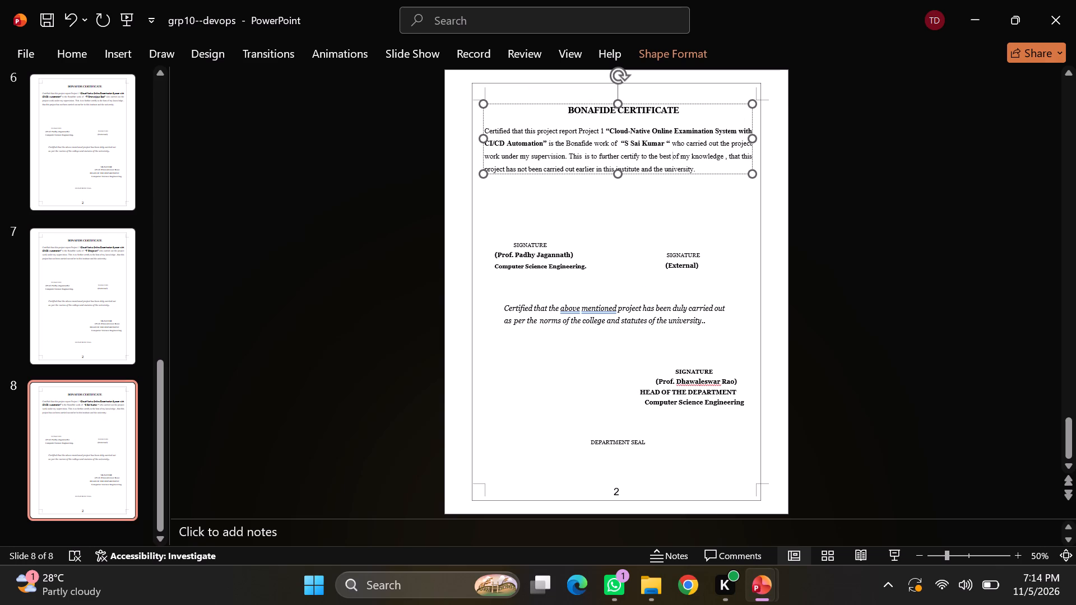
click(672, 145)
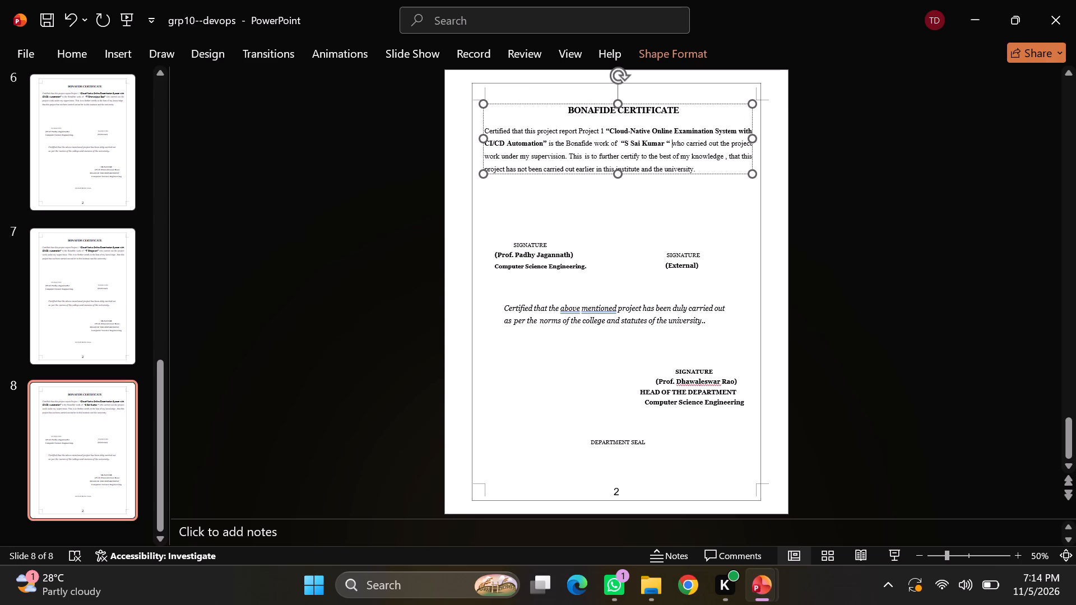
key(BackSpace)
key(BackSpace)
key(BackSpace)
shift+click(672, 145)
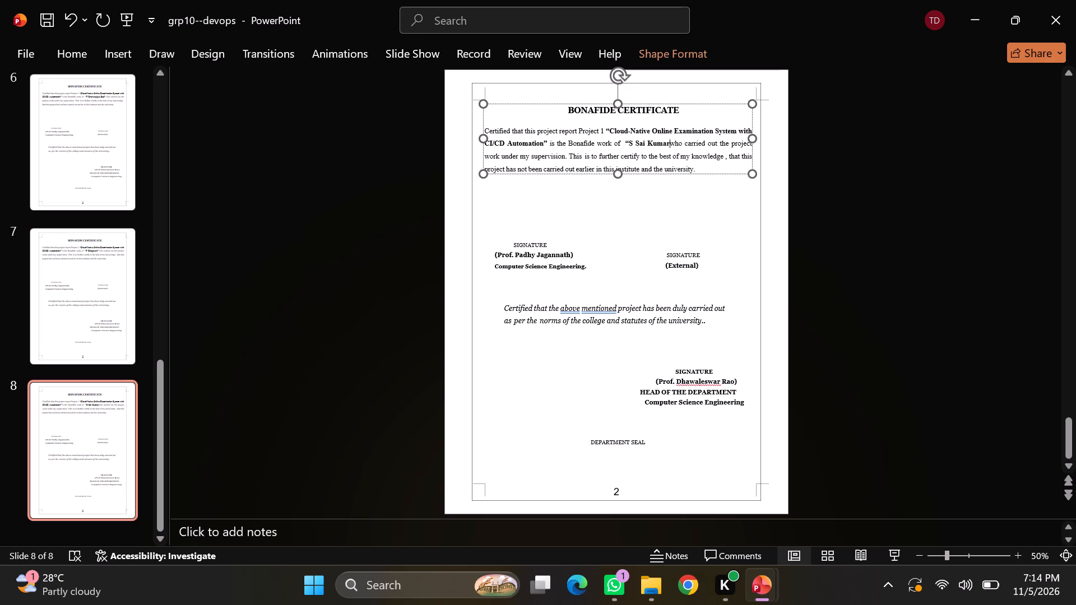
key(shift+quotedbl)
key(shift+quotedbl)
key(space)
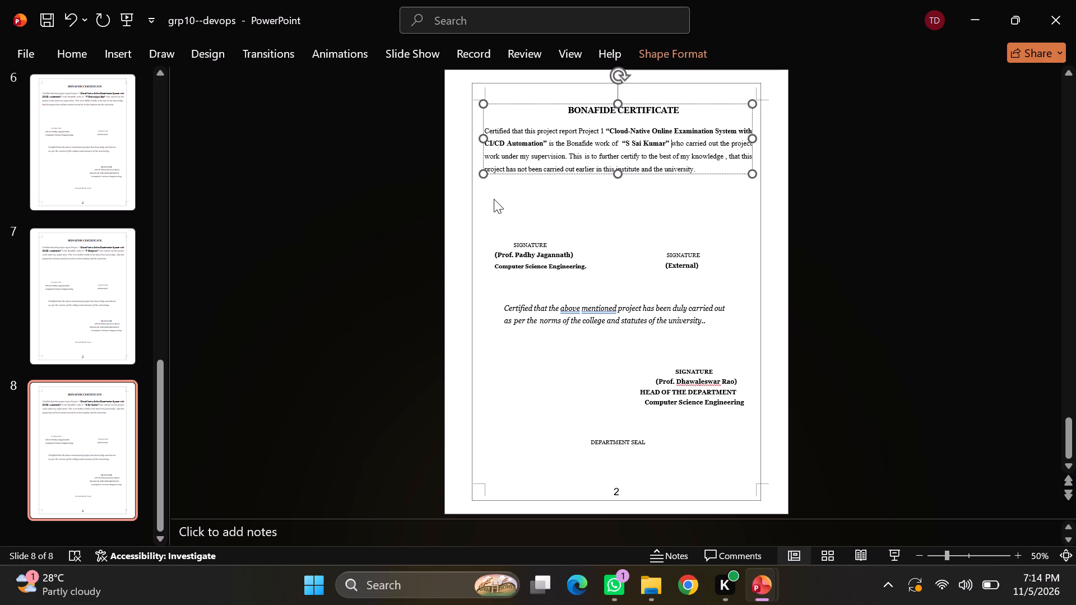
click(364, 204)
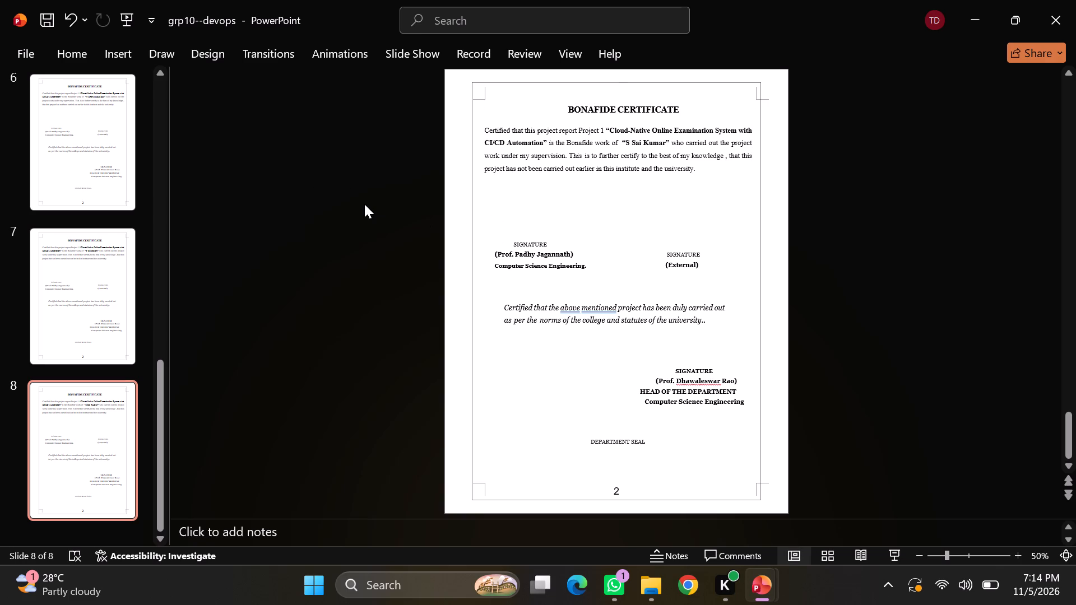
Review the Bonafide Certificate slides 5 to 8 to check the student name on each.
key(Up)
key(Up)
key(Down)
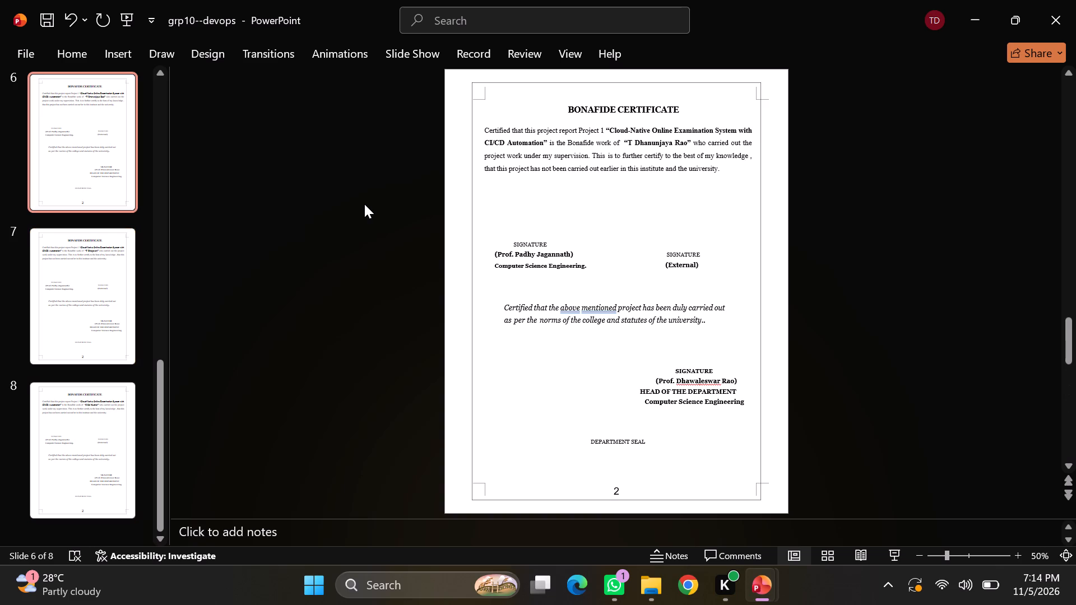
key(Up)
key(Up)
key(Up)
key(Down)
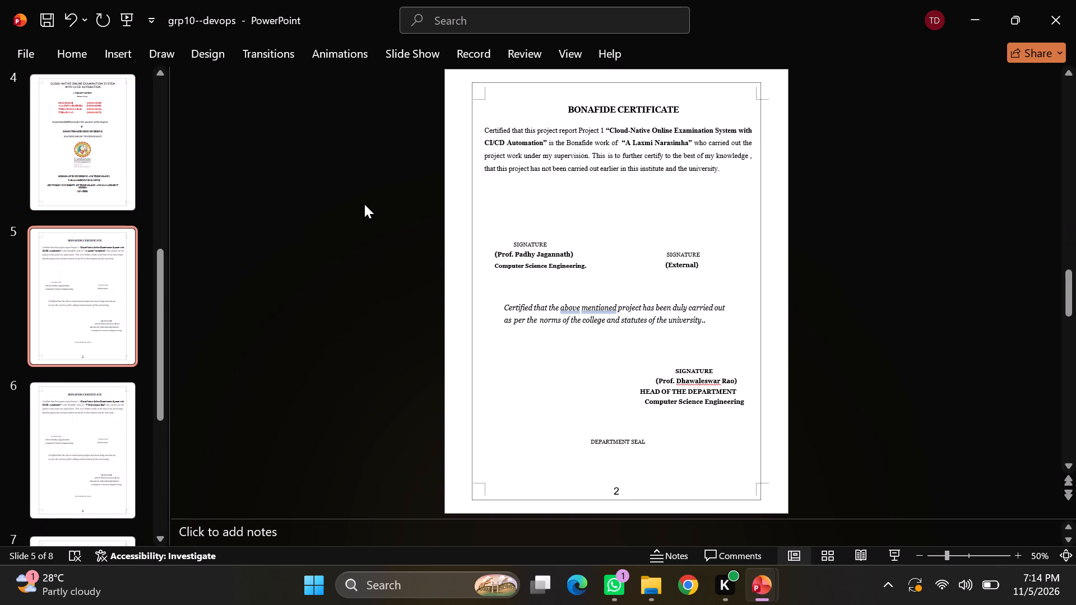
key(Down)
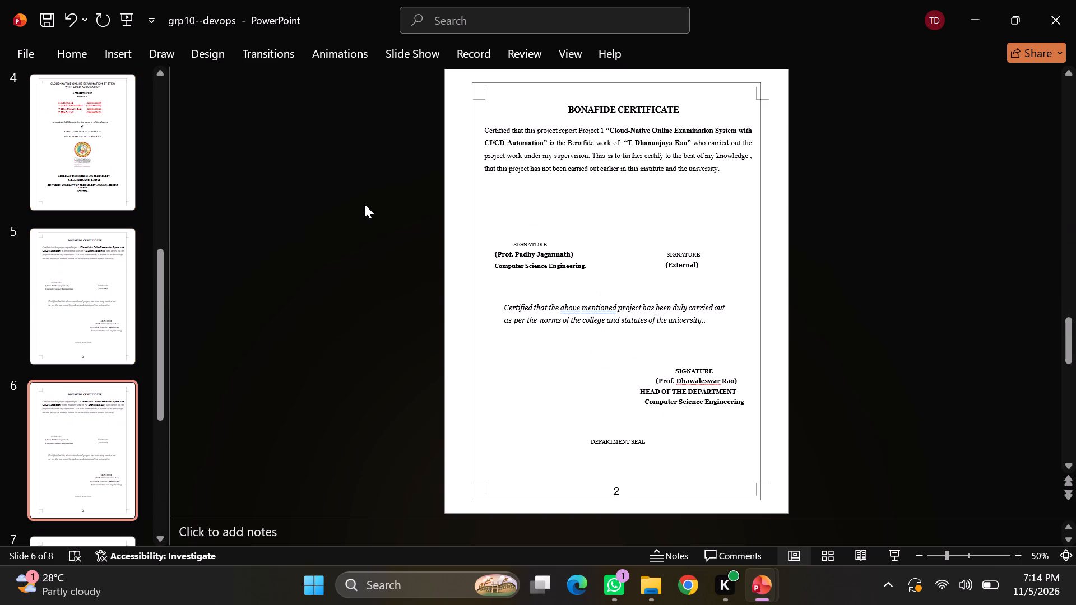
key(Down)
key(Down)
key(Down)
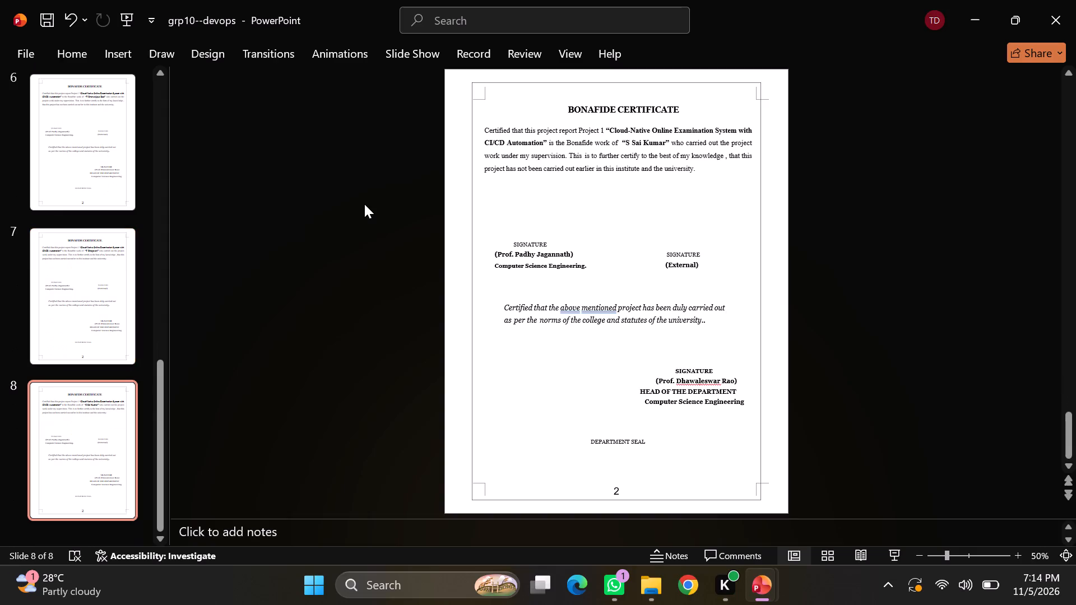
click(267, 200)
Save a copy of the presentation in the Downloads folder under the file name REPORT_1.
click(25, 51)
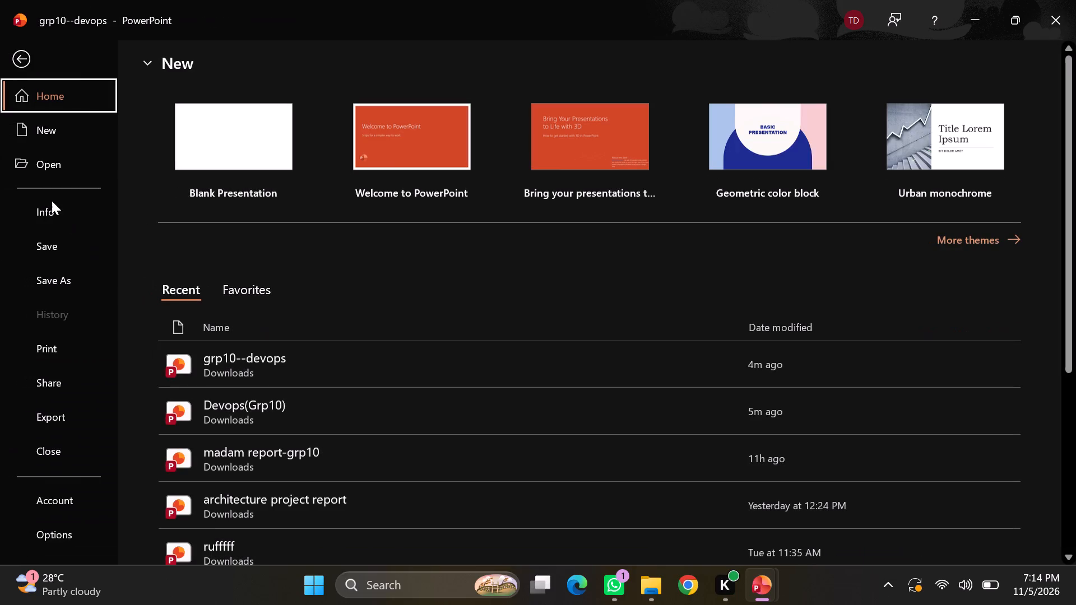
click(53, 285)
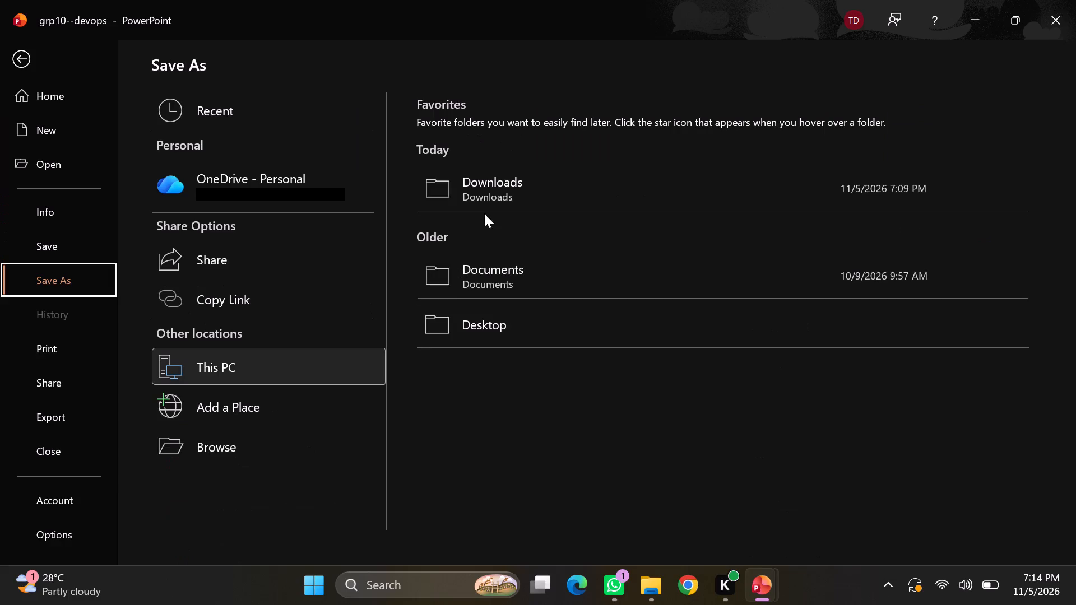
click(509, 198)
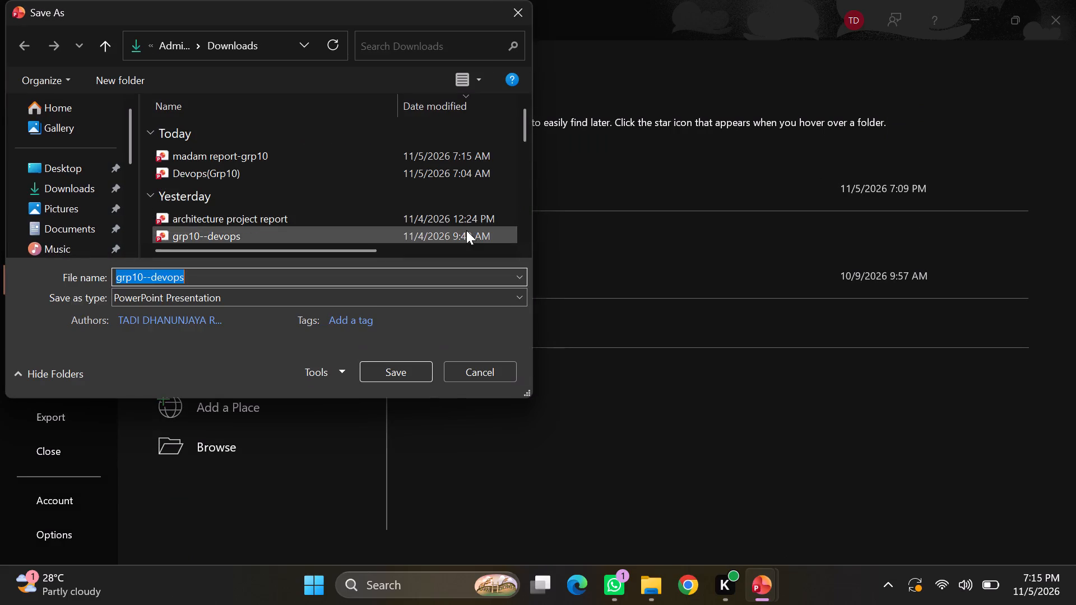
key(BackSpace)
text(re)
key(BackSpace)
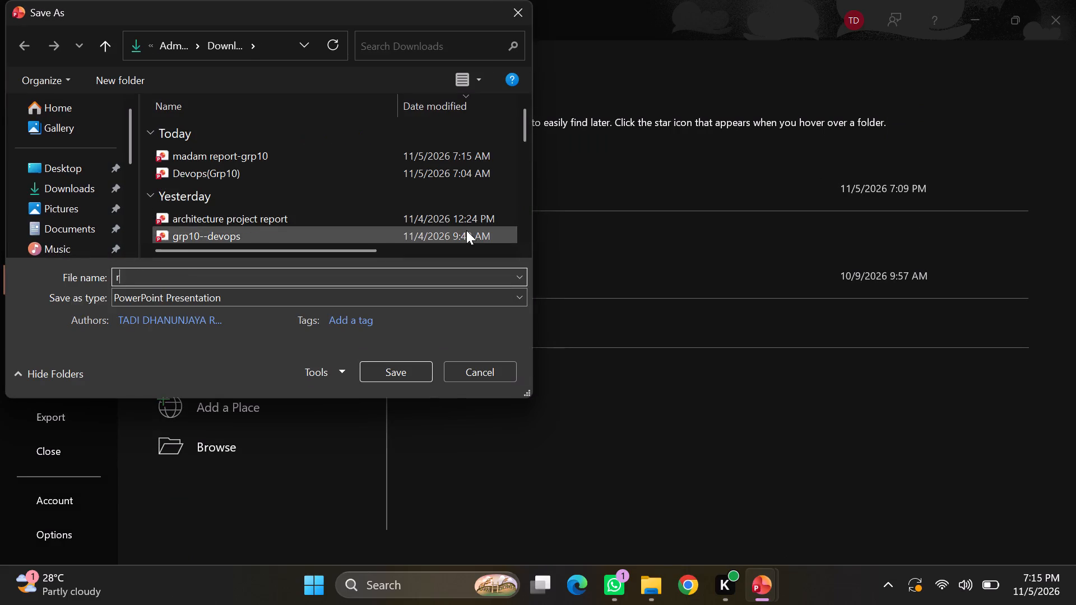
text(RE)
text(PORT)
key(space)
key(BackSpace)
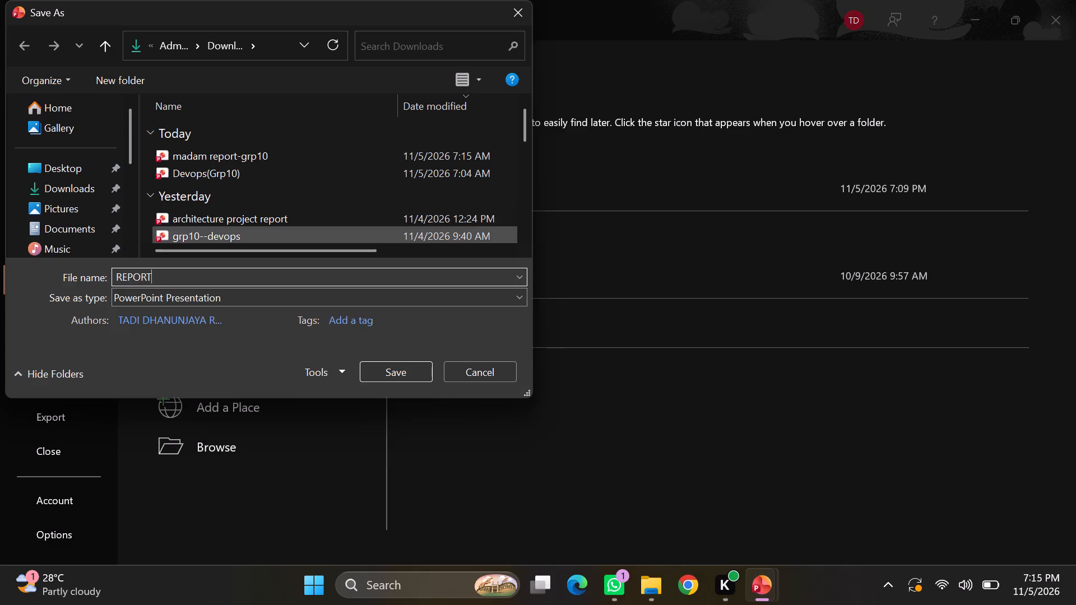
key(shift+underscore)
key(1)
Complete saving the presentation copy in the Downloads folder as REPORT_1.
click(392, 381)
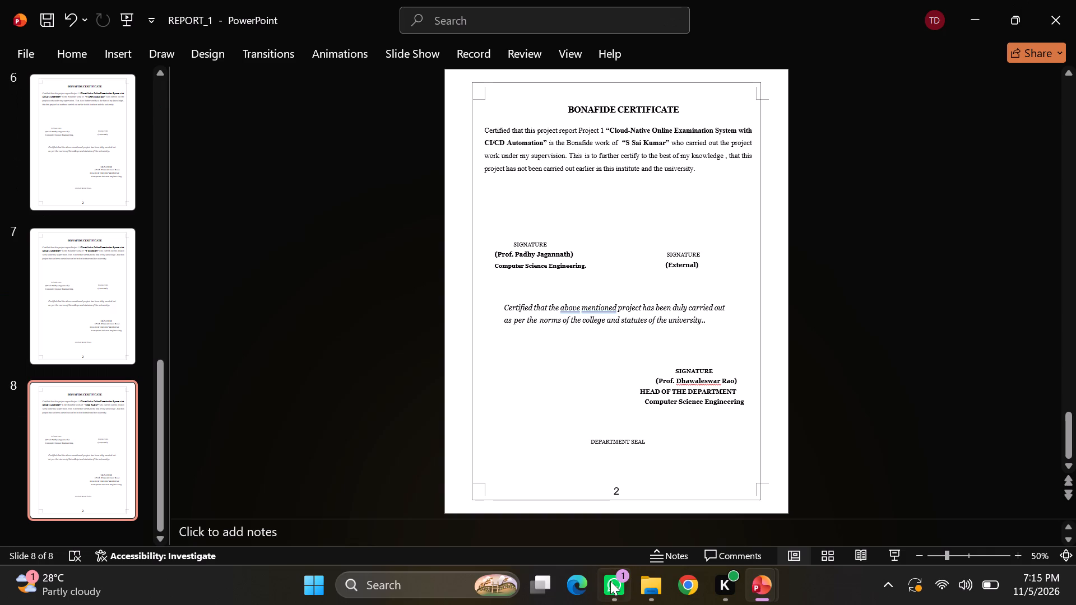
Switch to File Explorer and copy the REPORT_1 presentation from the recent files.
click(658, 582)
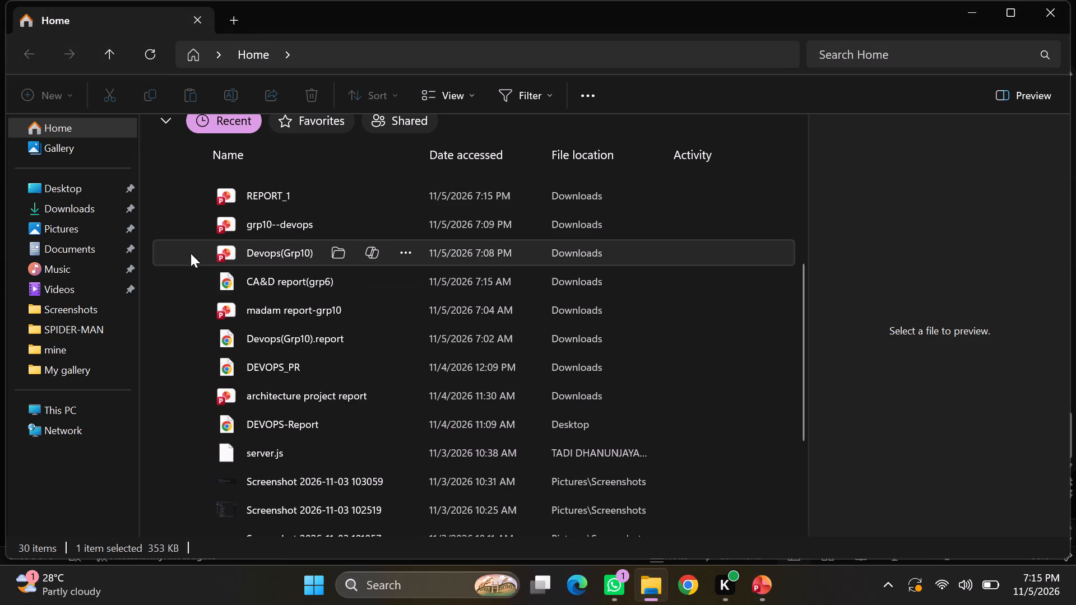
right_click(237, 196)
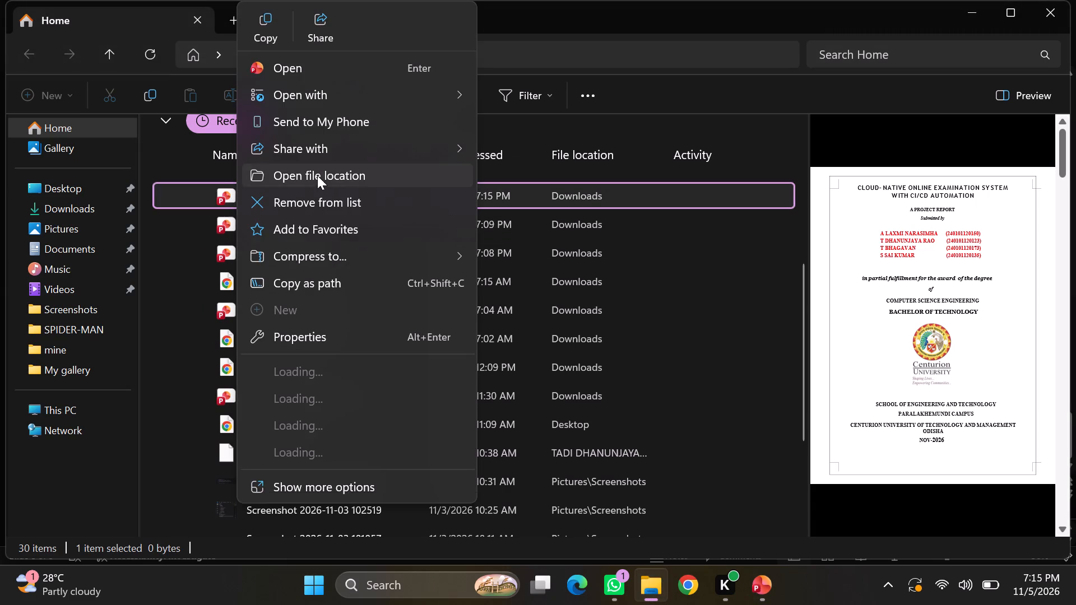
click(268, 9)
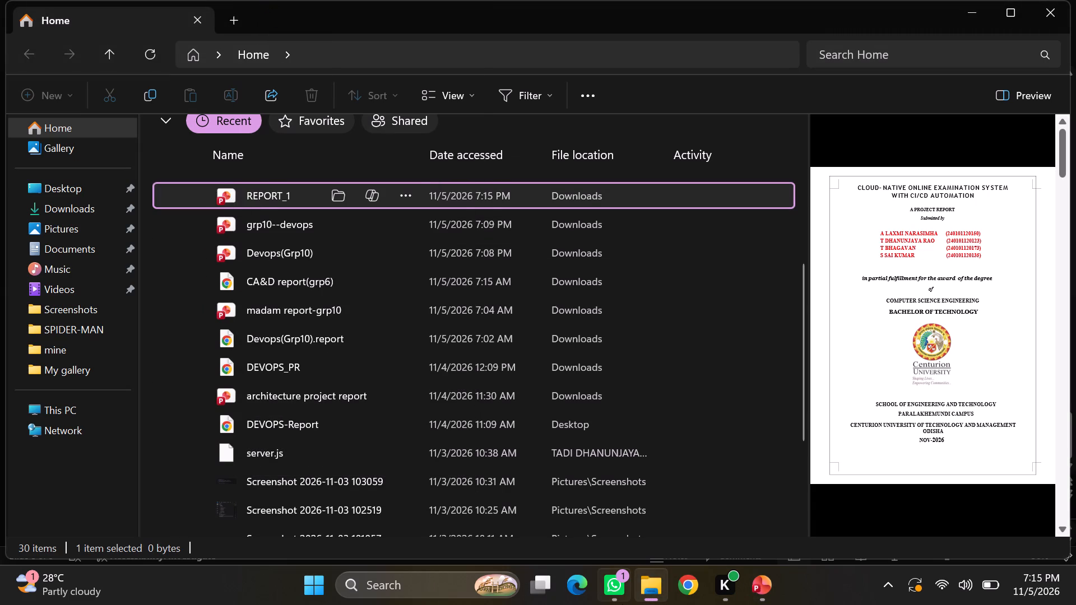
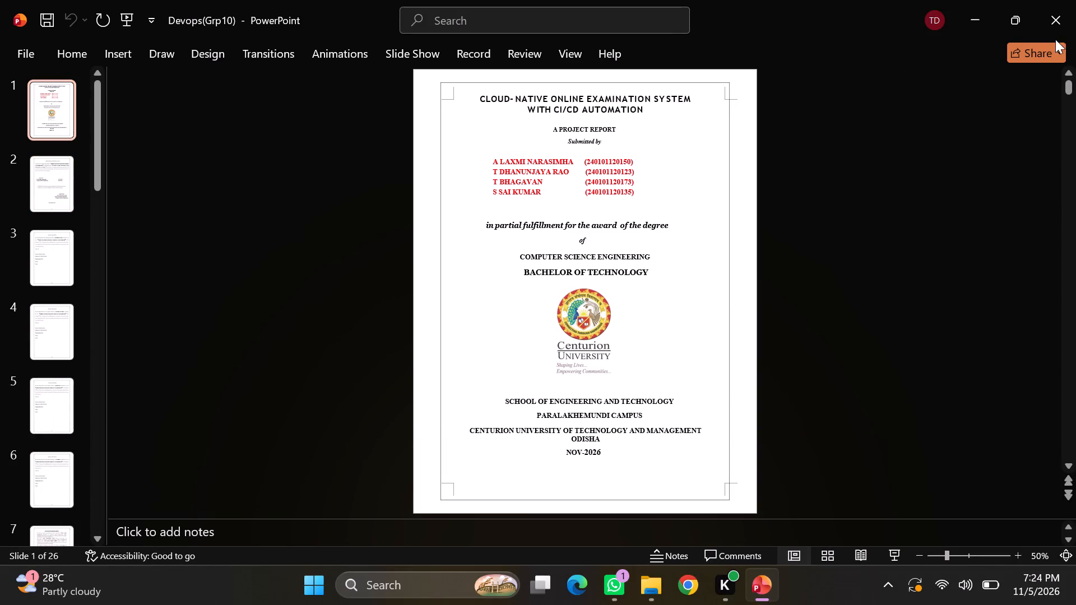
Close the Devops(Grp10) presentation.
click(1075, 1)
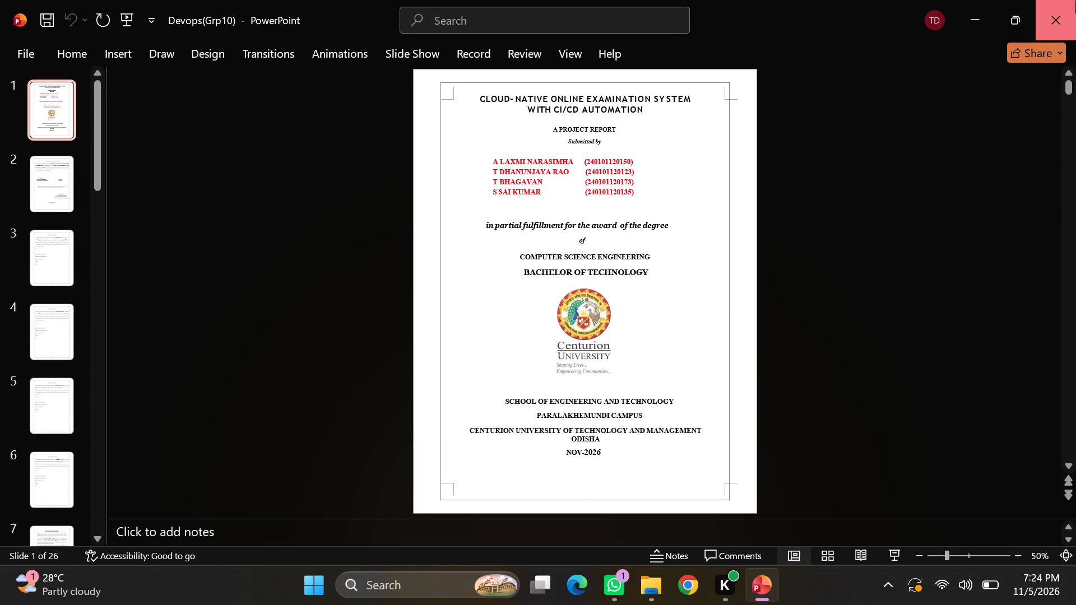
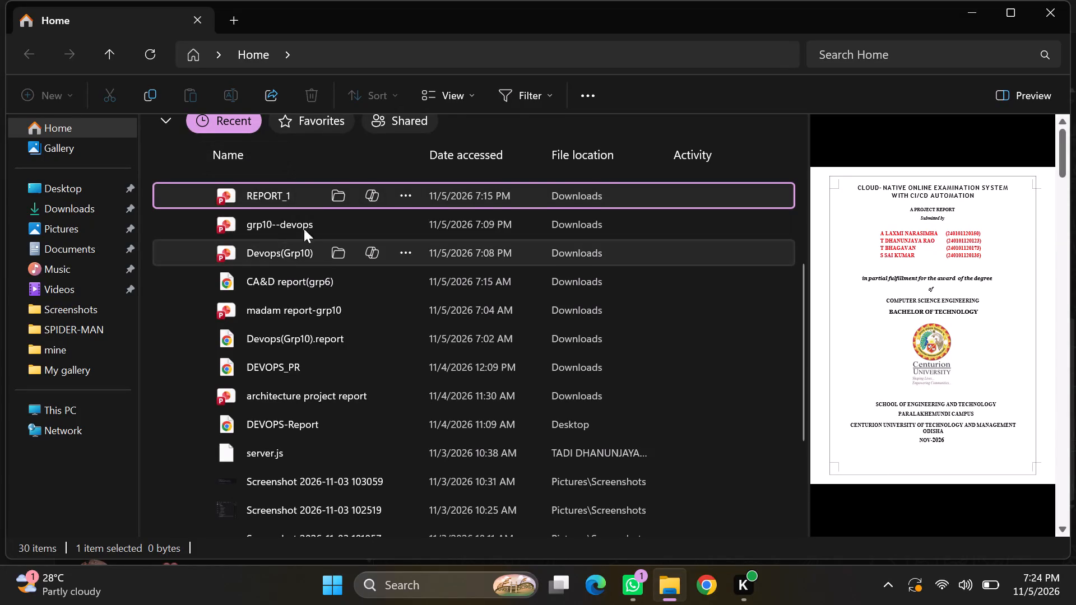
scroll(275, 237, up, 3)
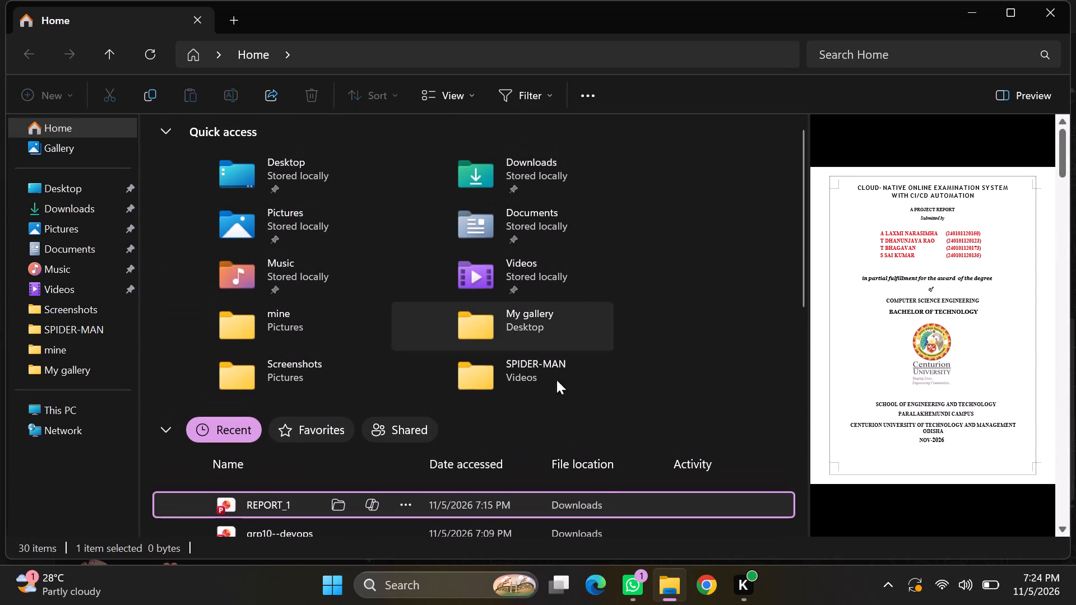
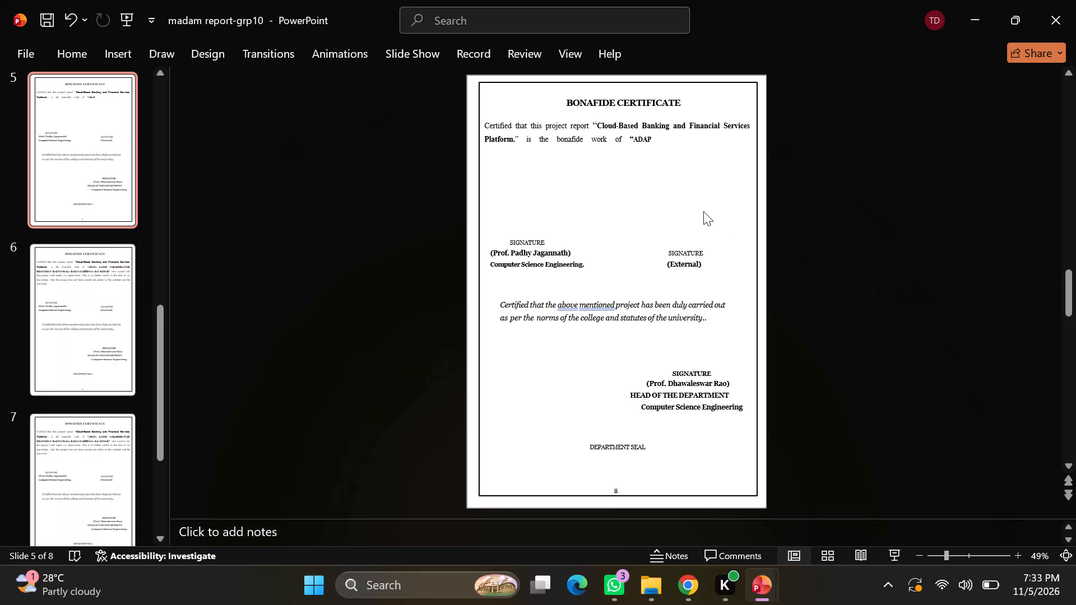
Copy the Bonafide Certificate slide, slide 5, from the REPORT_1 presentation.
click(596, 122)
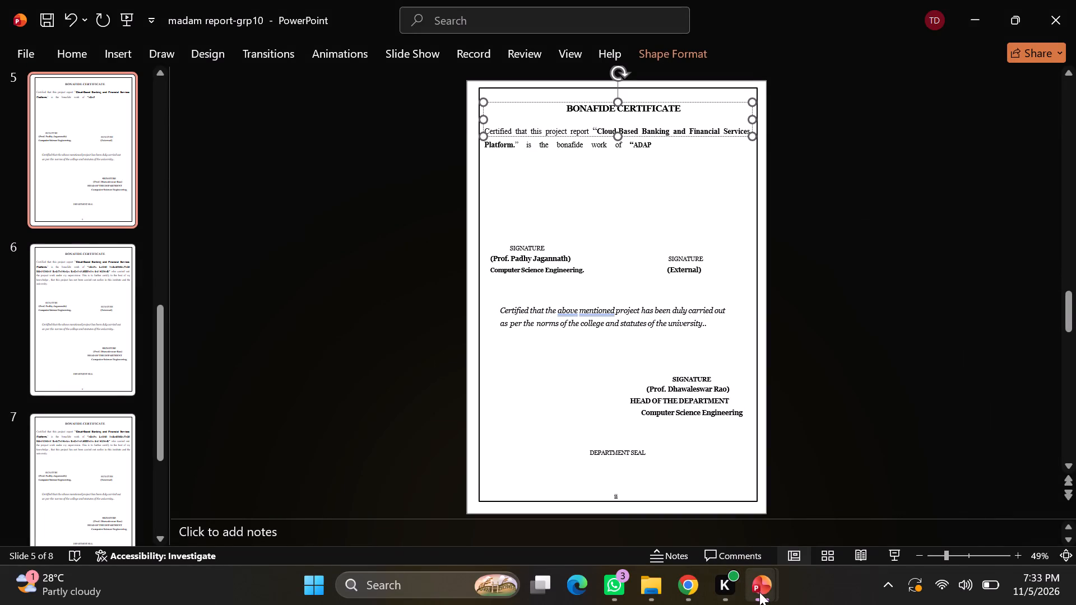
click(840, 501)
click(922, 463)
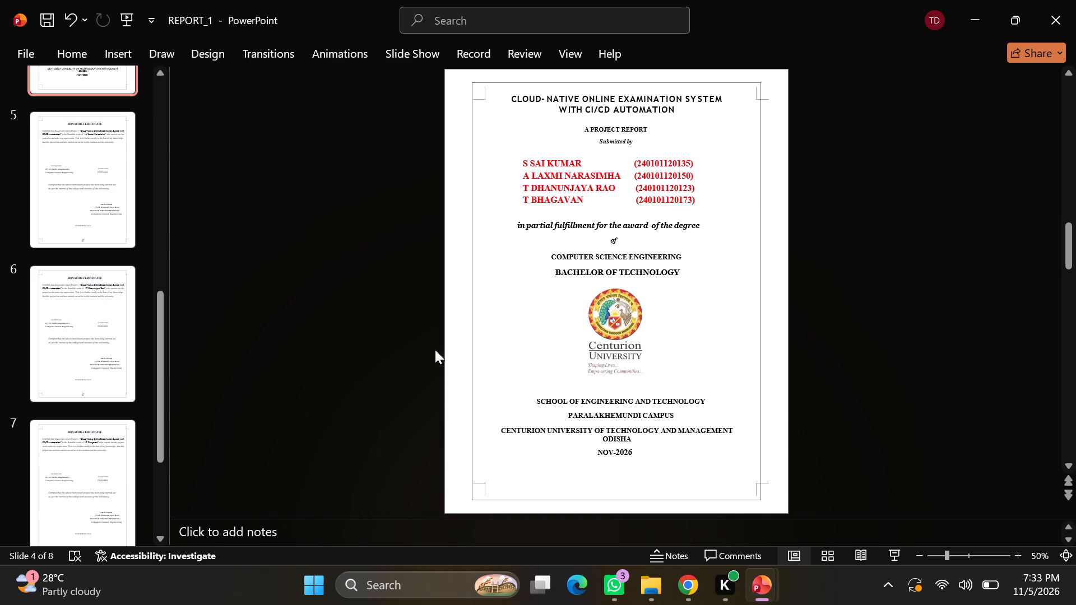
click(119, 169)
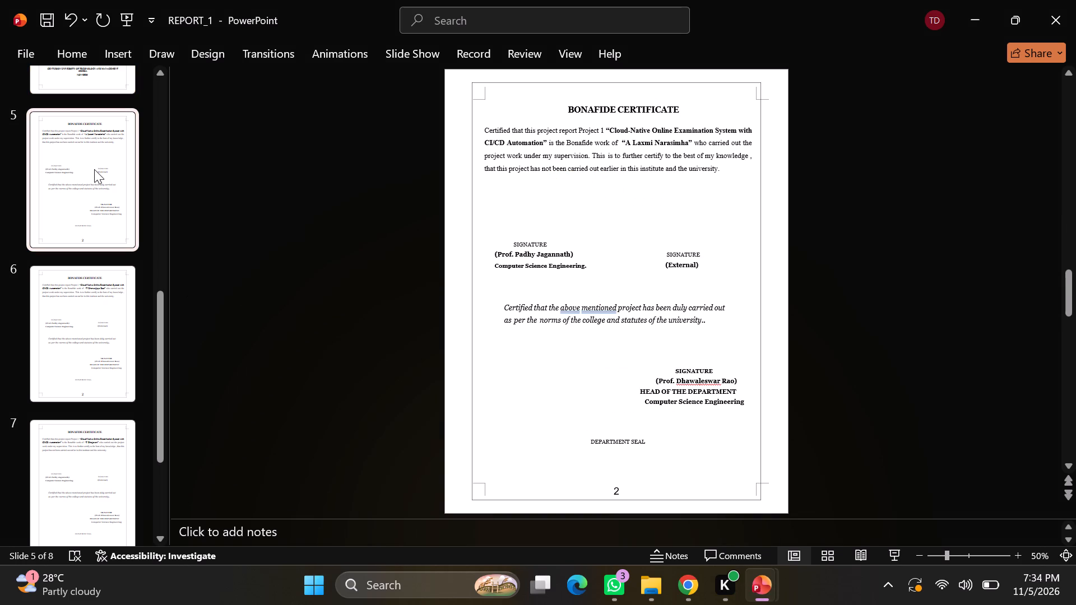
key(ctrl+c)
click(94, 169)
click(94, 169)
key(ctrl+c)
click(291, 295)
Delete the four old Bonafide Certificate slides, slides 5 to 8, from the madam report-grp10 presentation.
key(alt+Tab)
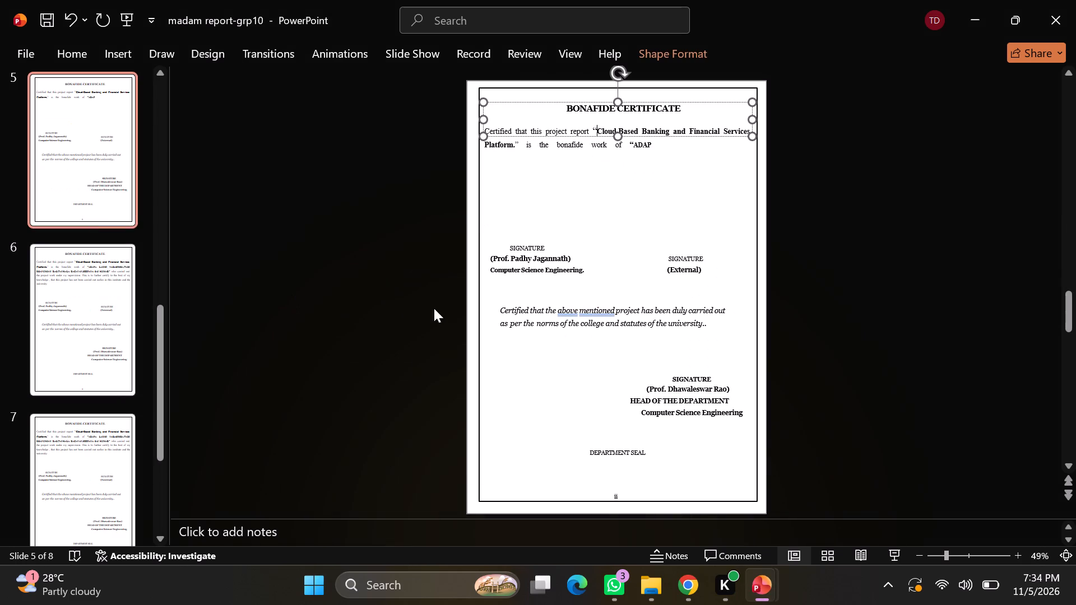
click(82, 188)
key(BackSpace)
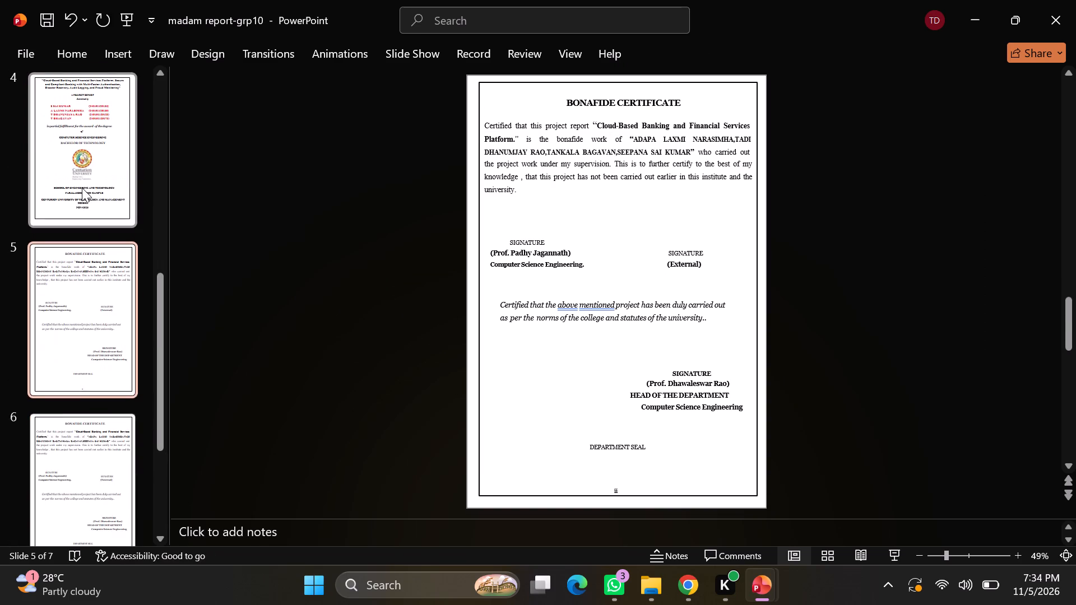
key(BackSpace)
key(BackSpace)
key(BackSpace)
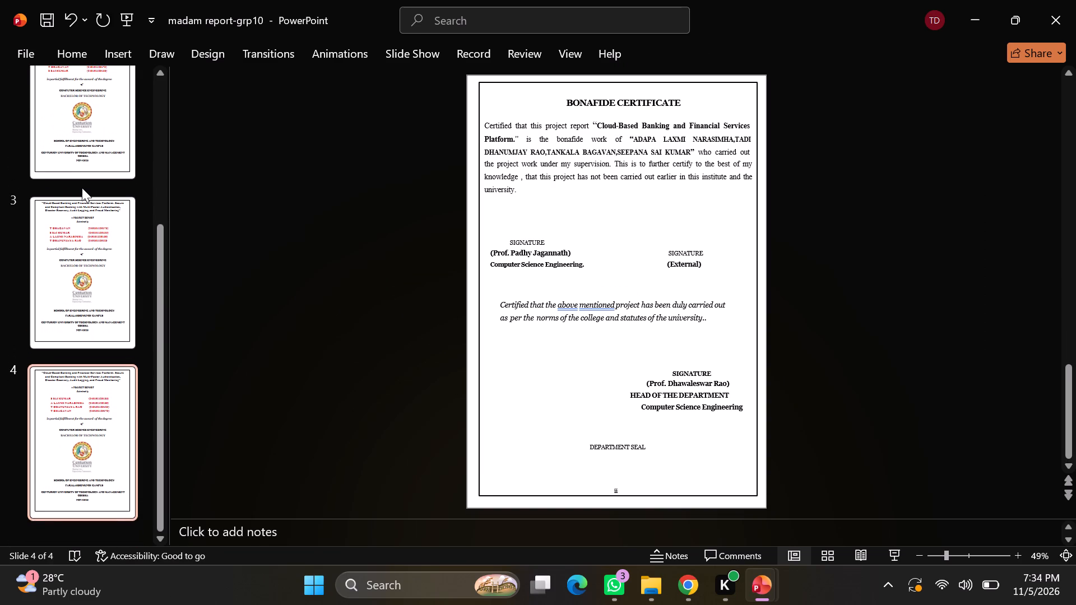
Paste four copies of the copied Bonafide Certificate slide after slide 4.
key(ctrl+v)
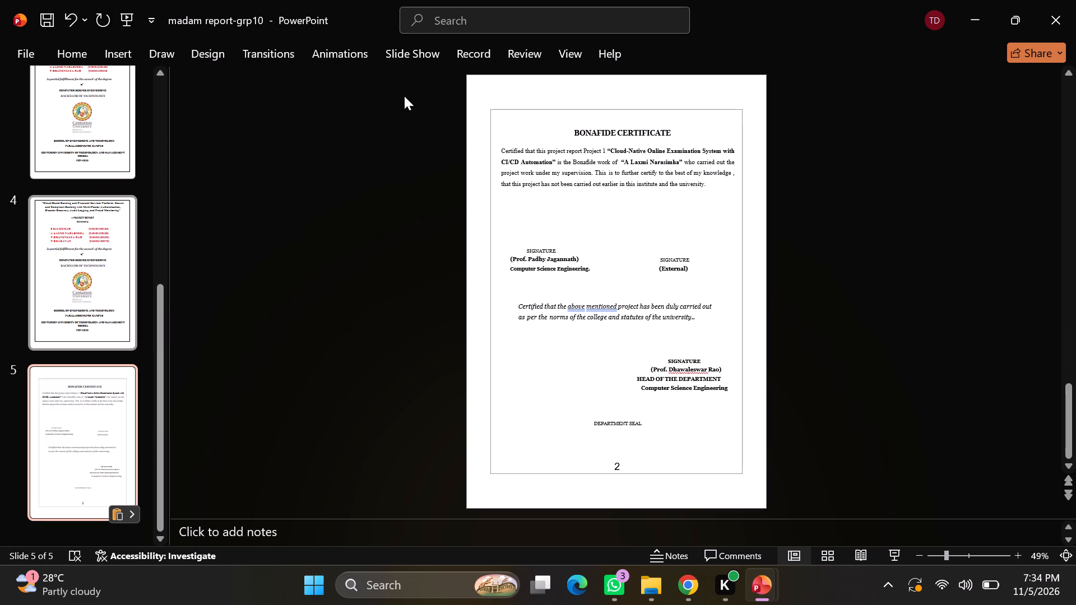
key(ctrl+v)
key(ctrl+v)
key(ctrl+v)
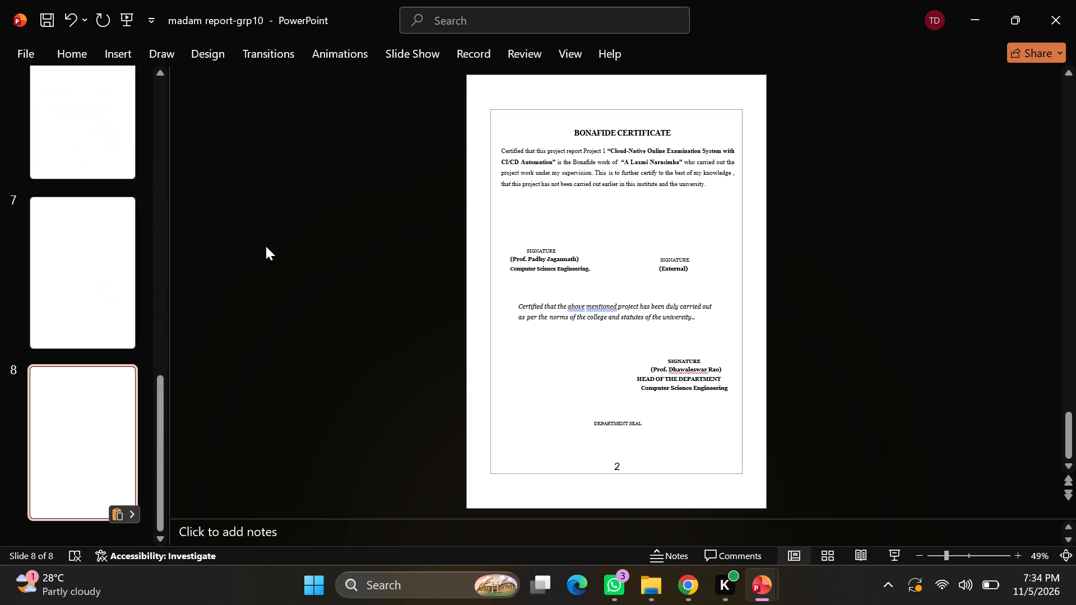
Open the certification paragraph on slide 5 for text editing.
scroll(25, 145, up, 1)
click(75, 125)
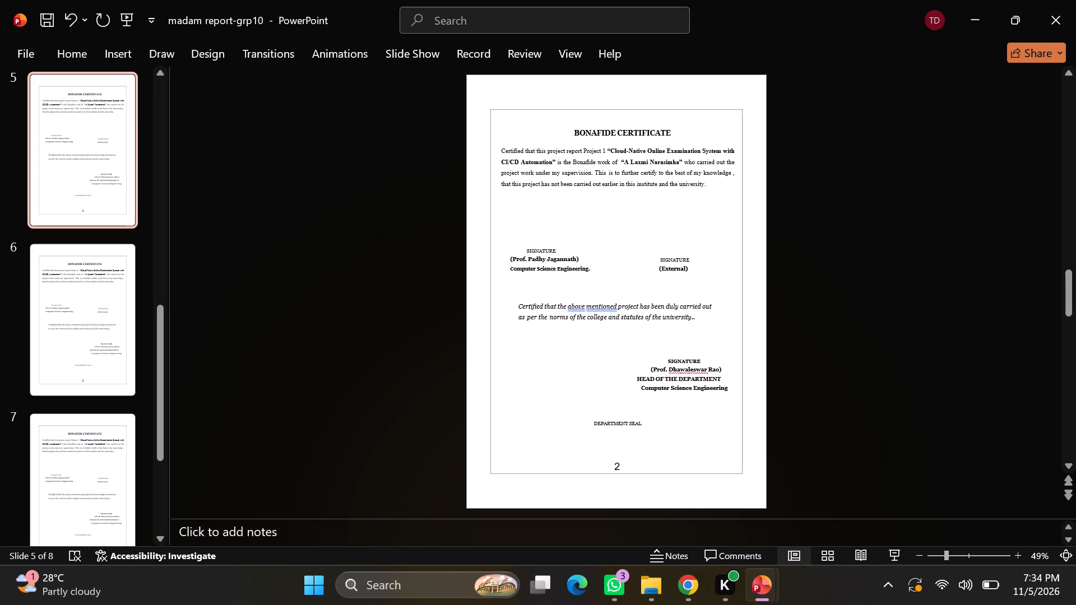
click(552, 163)
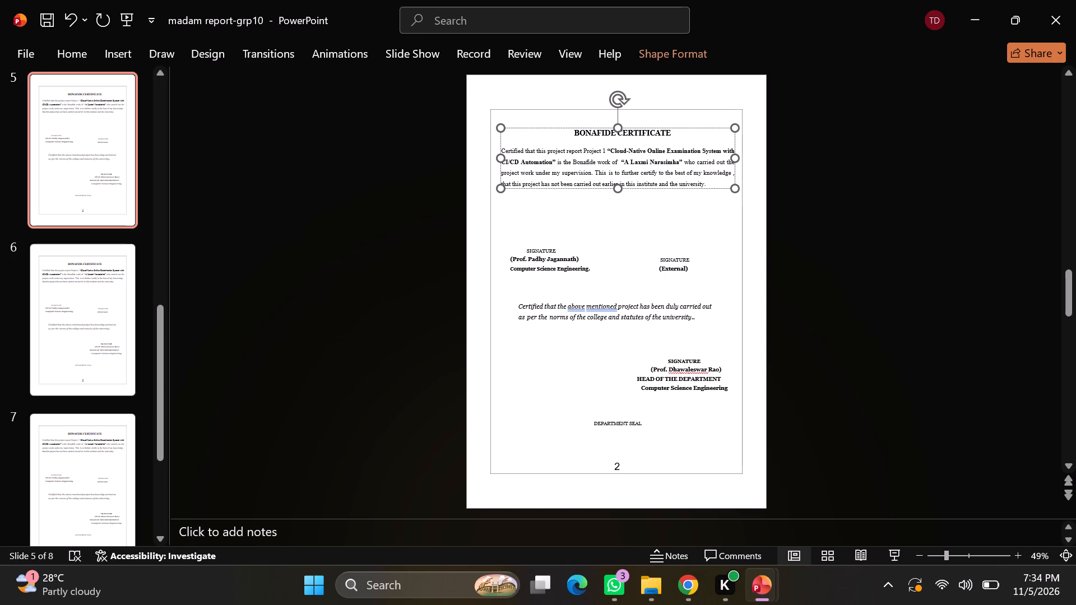
click(695, 169)
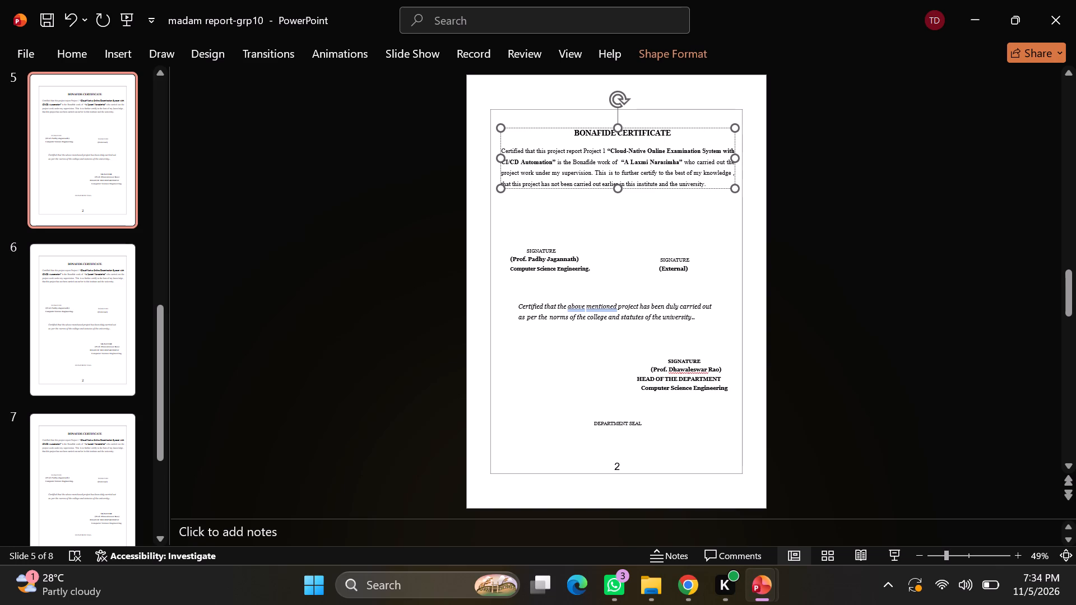
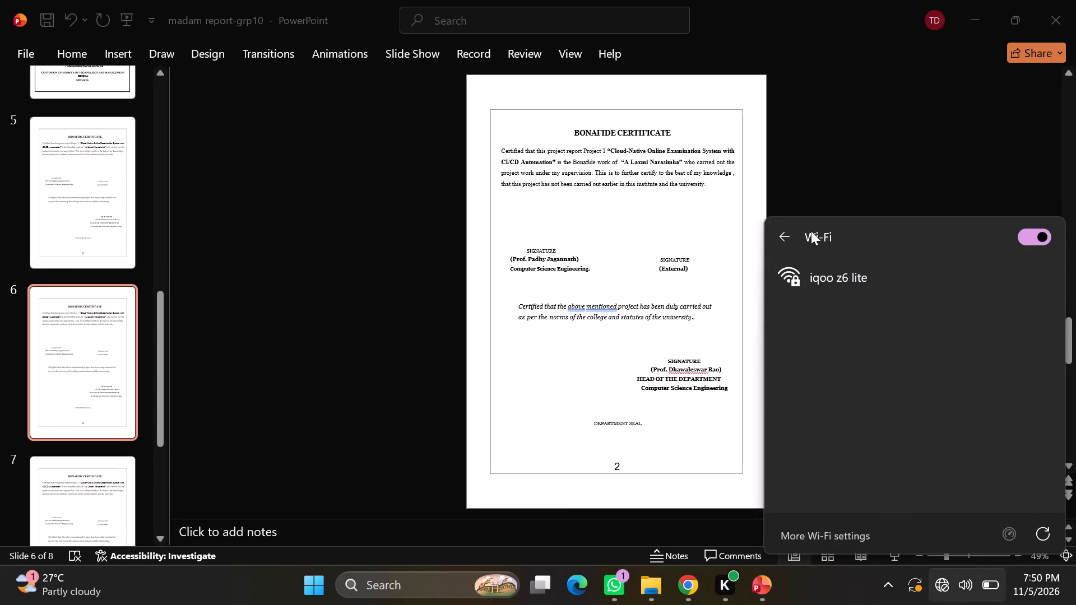
Connect the computer to the D>>3 Wi-Fi network and return to the presentation.
click(777, 231)
click(845, 278)
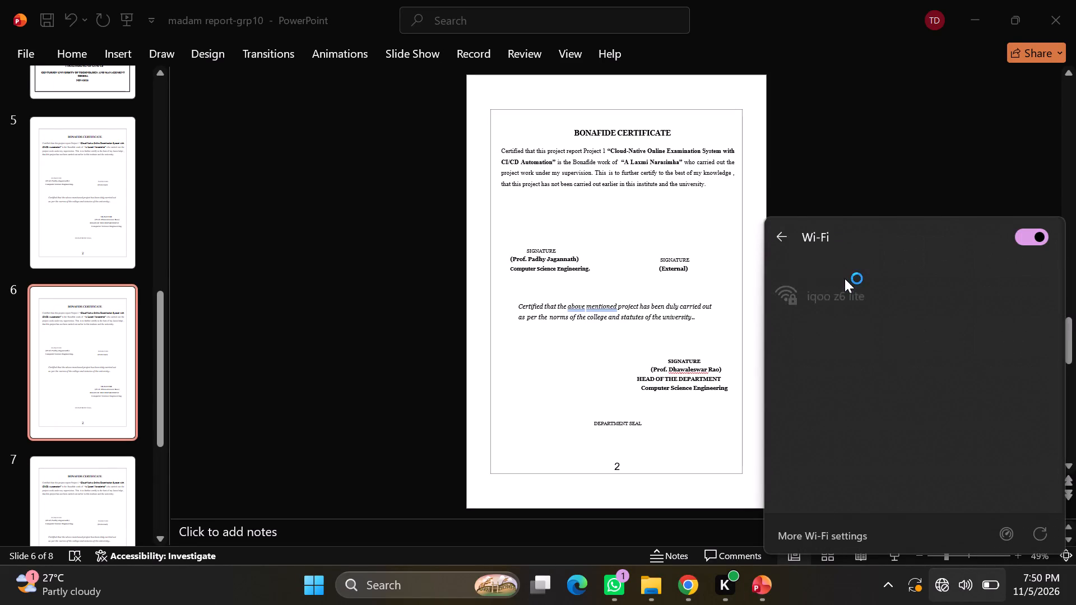
click(880, 288)
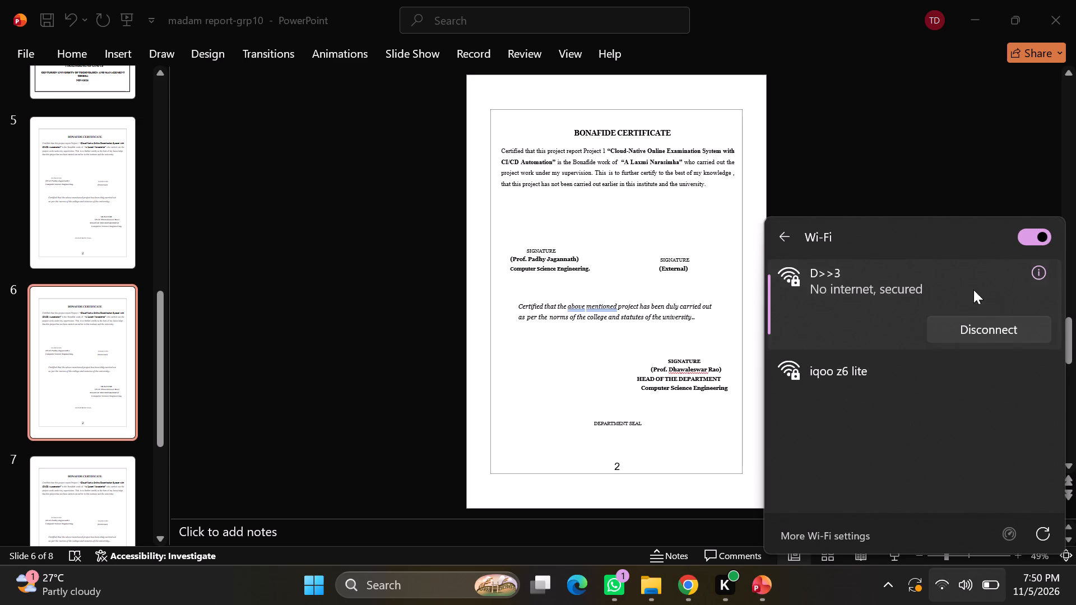
click(946, 164)
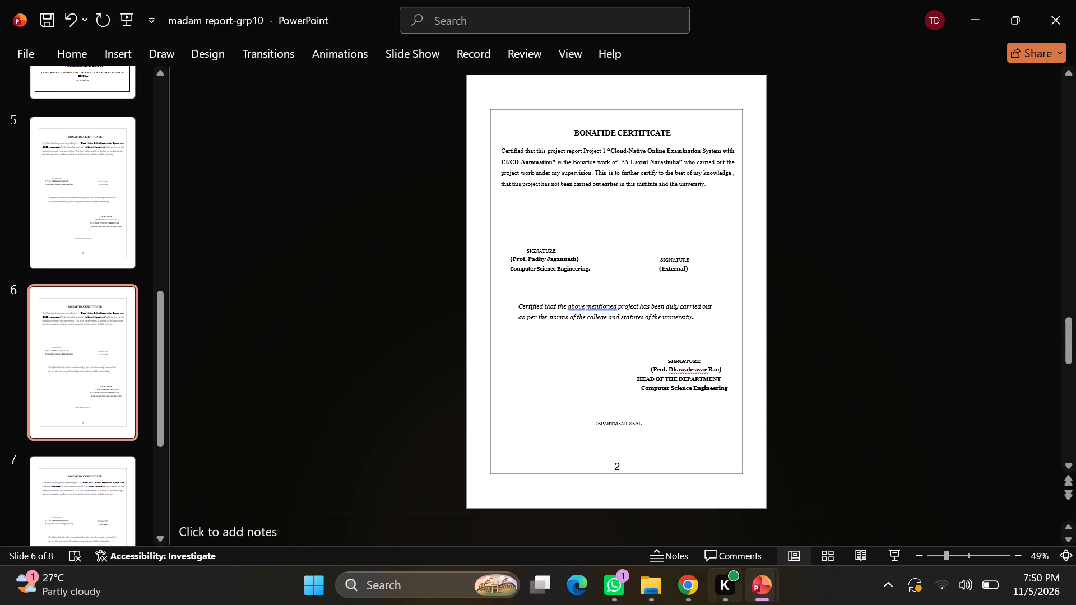
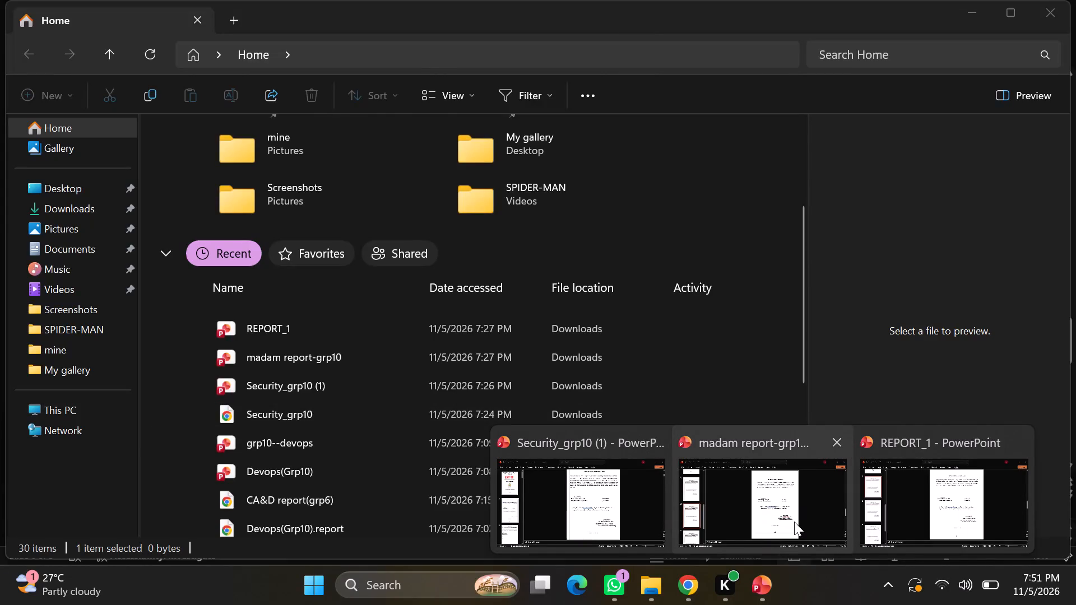
Switch to the madam report-grp10 presentation and go to the Bonafide Certificate on slide 5.
click(794, 522)
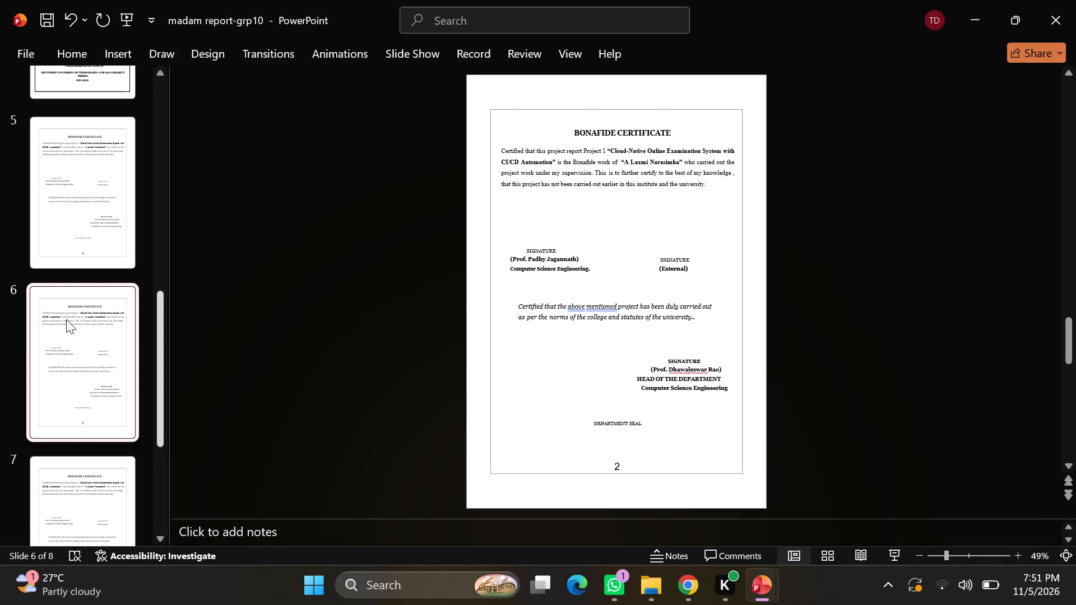
scroll(66, 319, down, 6)
scroll(89, 285, up, 2)
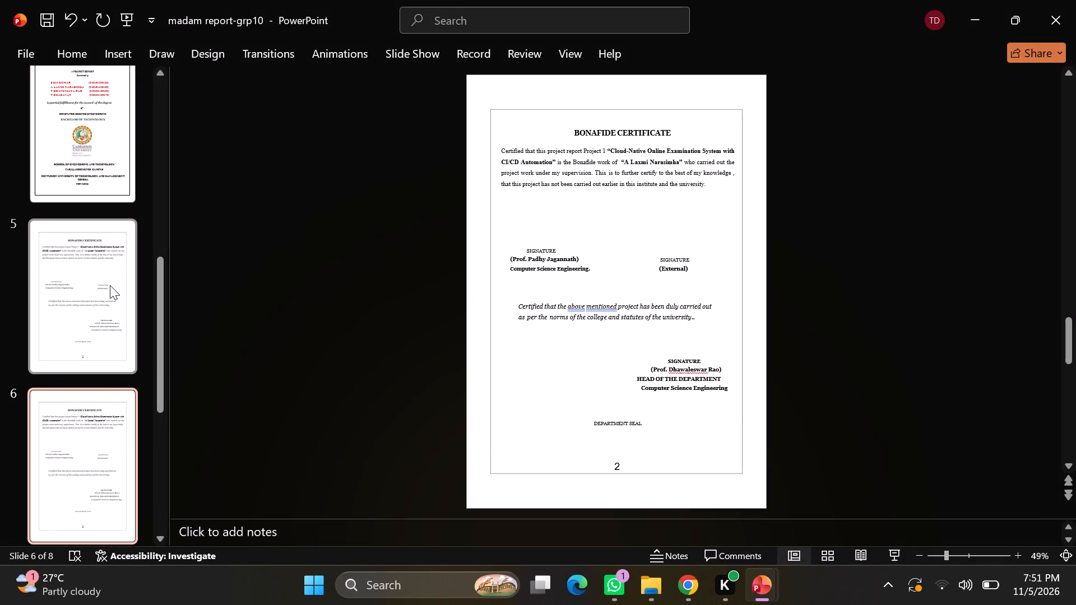
click(110, 285)
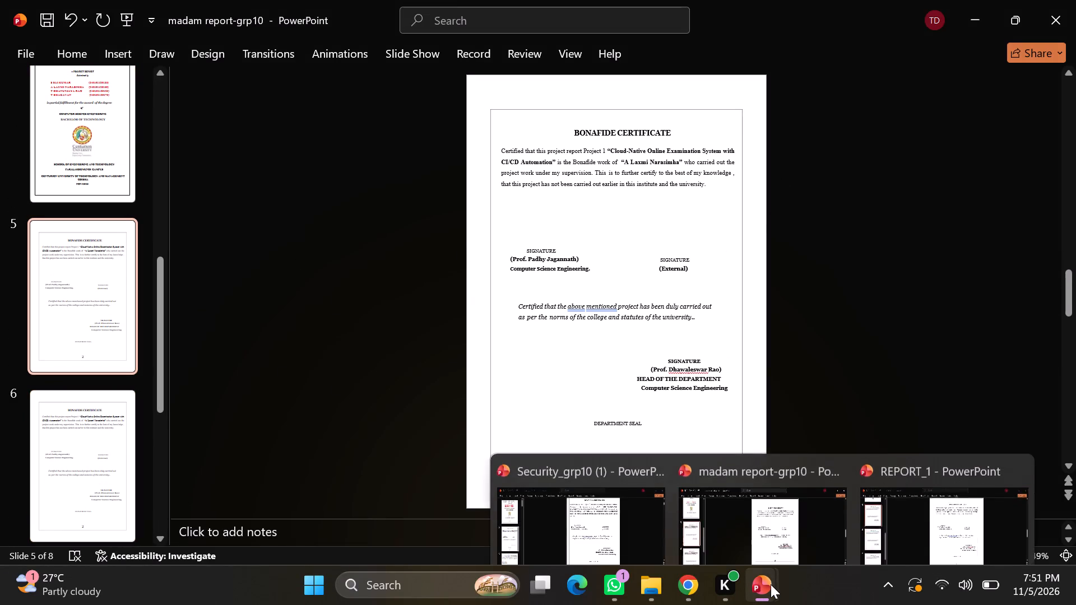
Copy the title text "Cloud-Based Banking and Financial Services" from slide 2 of Security_grp10 (1) and return to madam report-grp10.
click(612, 496)
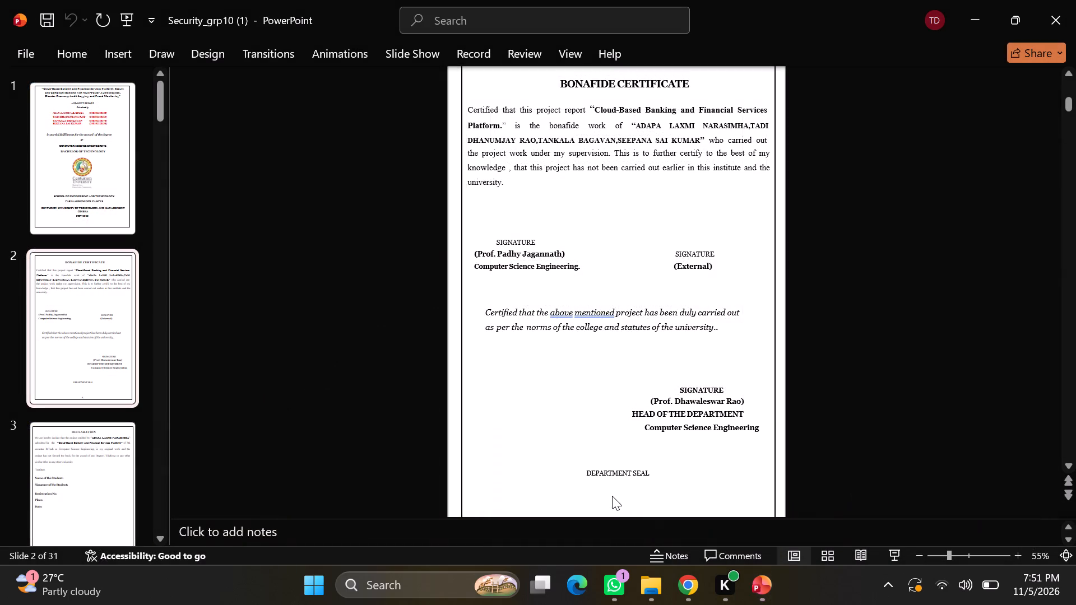
click(502, 127)
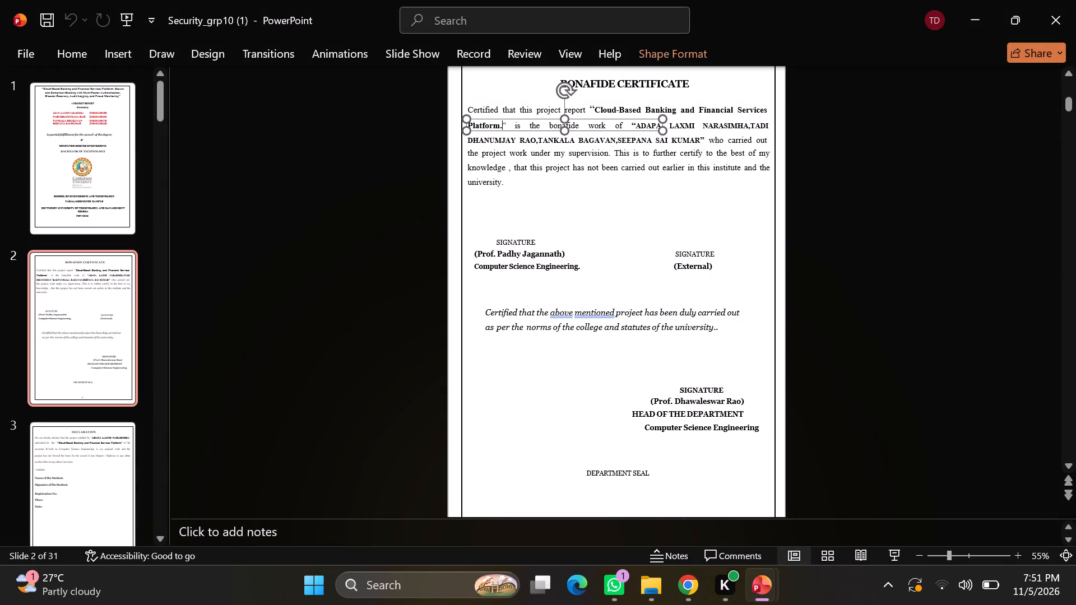
drag(502, 127, 444, 118)
click(444, 118)
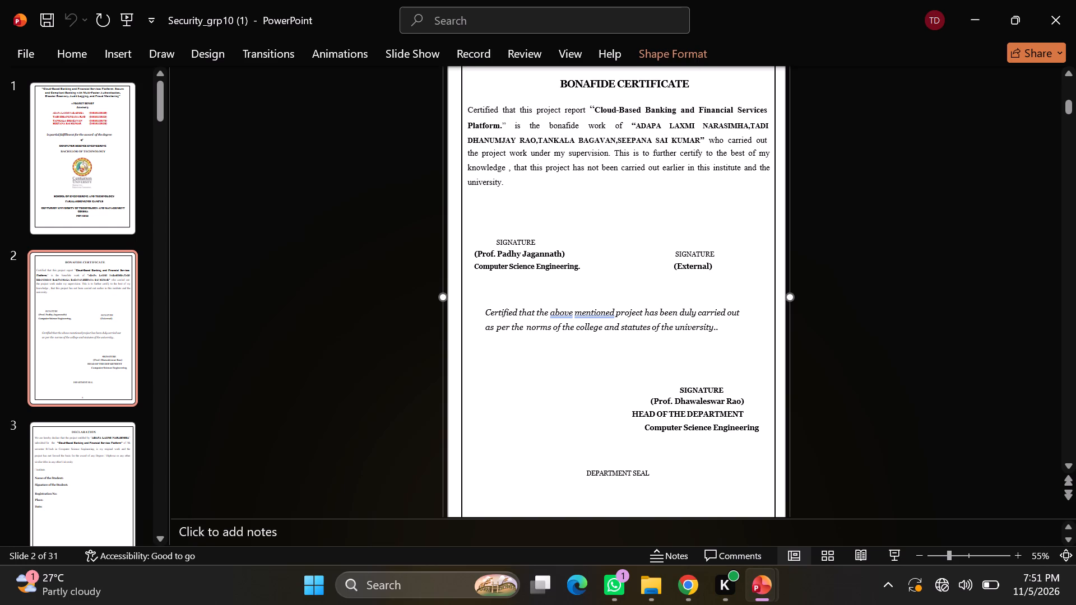
drag(595, 111, 727, 108)
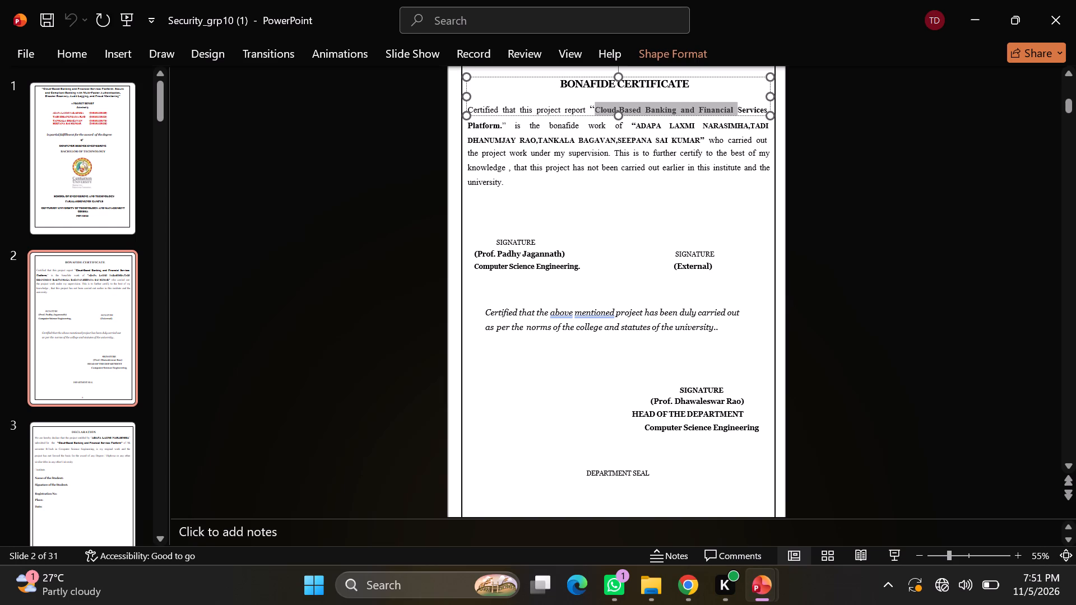
drag(727, 108, 769, 107)
key(ctrl+c)
key(alt+Tab)
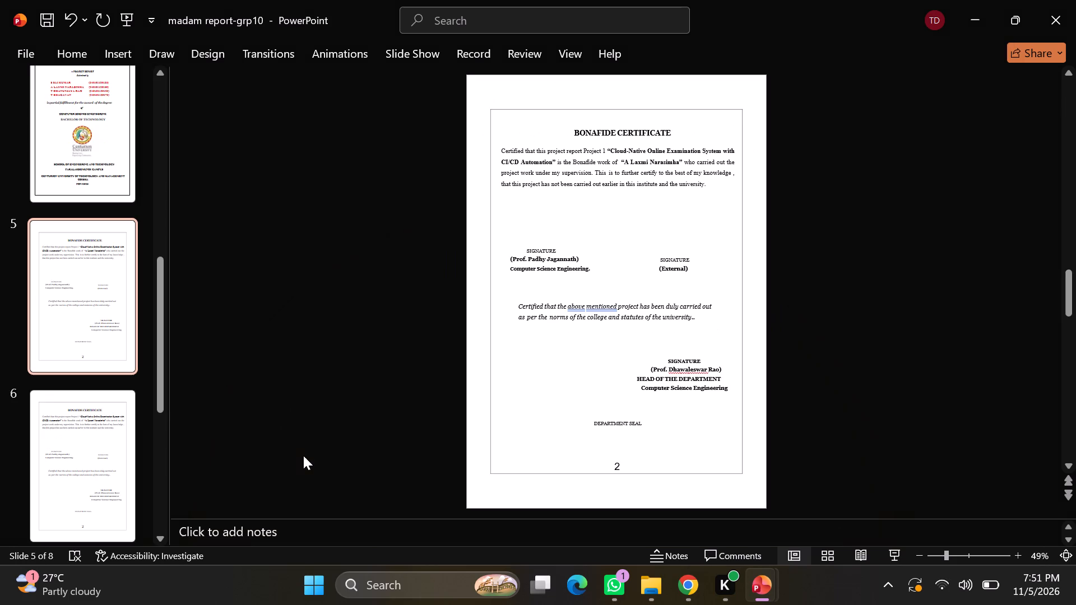
Replace the project title in slide 5's certification paragraph with the copied text "Cloud-Based Banking and Financial Services".
click(553, 162)
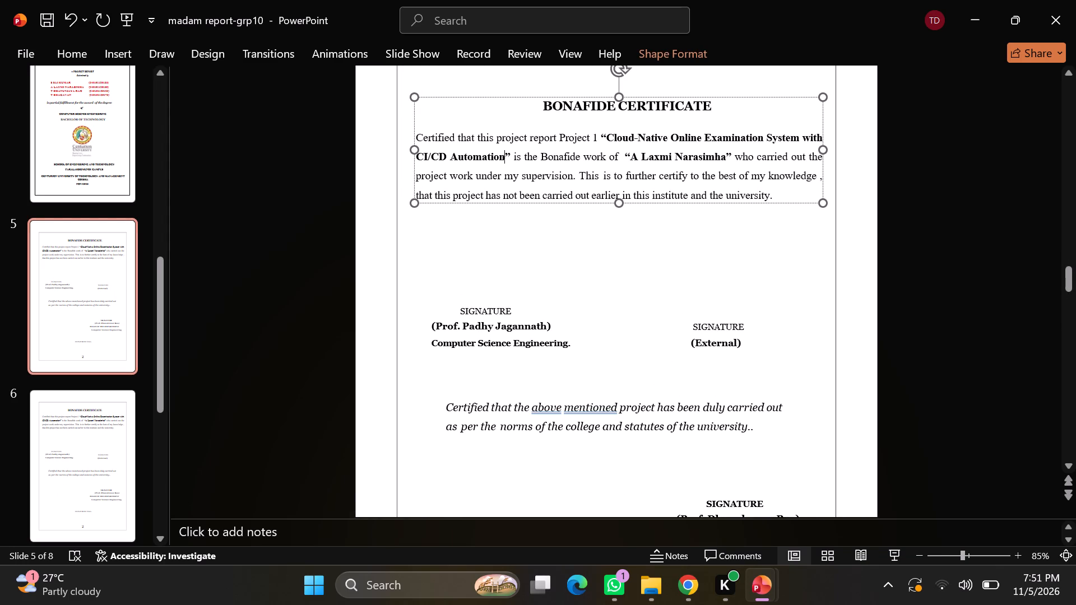
drag(504, 157, 609, 138)
key(BackSpace)
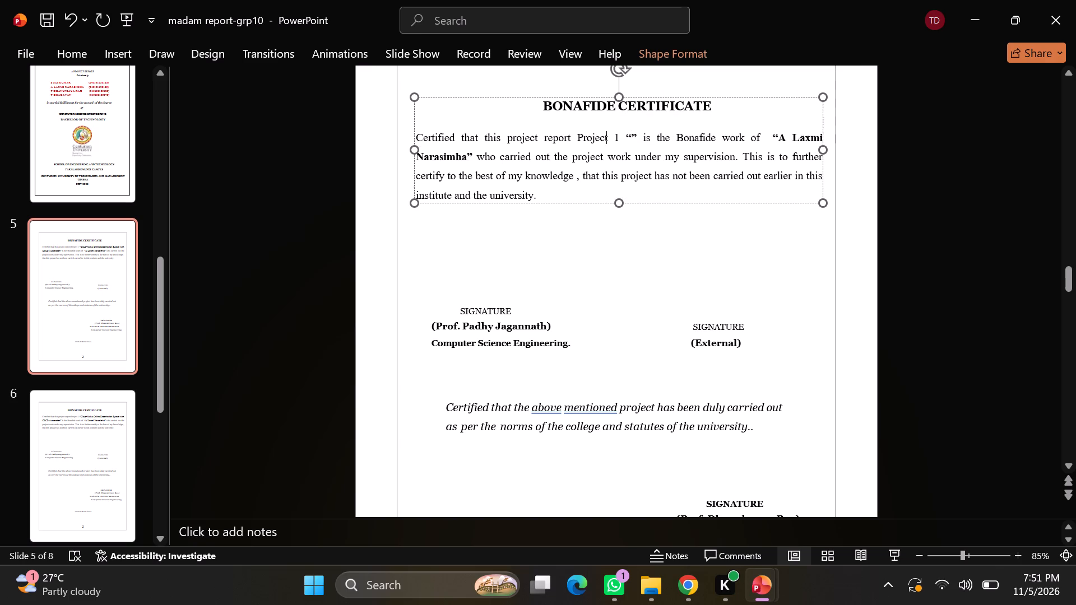
key(ctrl+v)
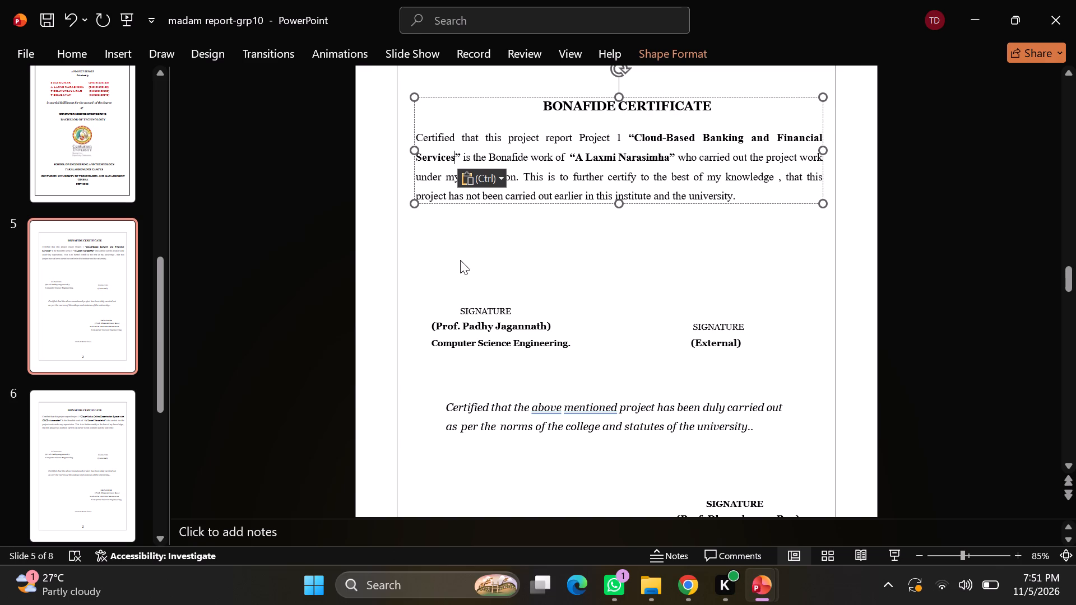
Copy the word "Platform" from the Security_grp10 (1) certificate title and append it to the project title on slide 5 of madam report-grp10.
key(alt+Tab)
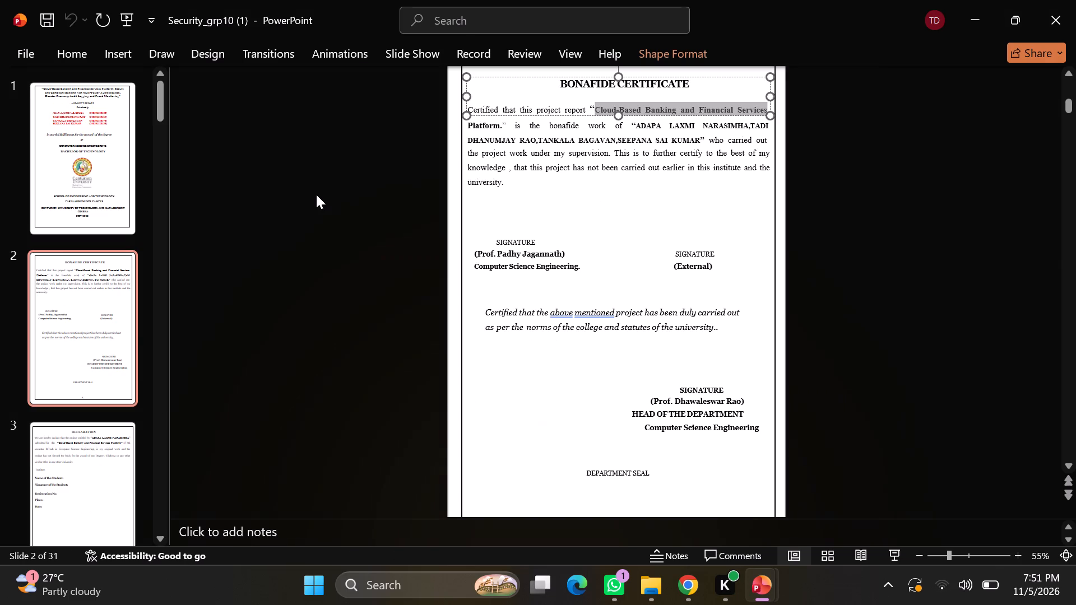
drag(500, 124, 481, 124)
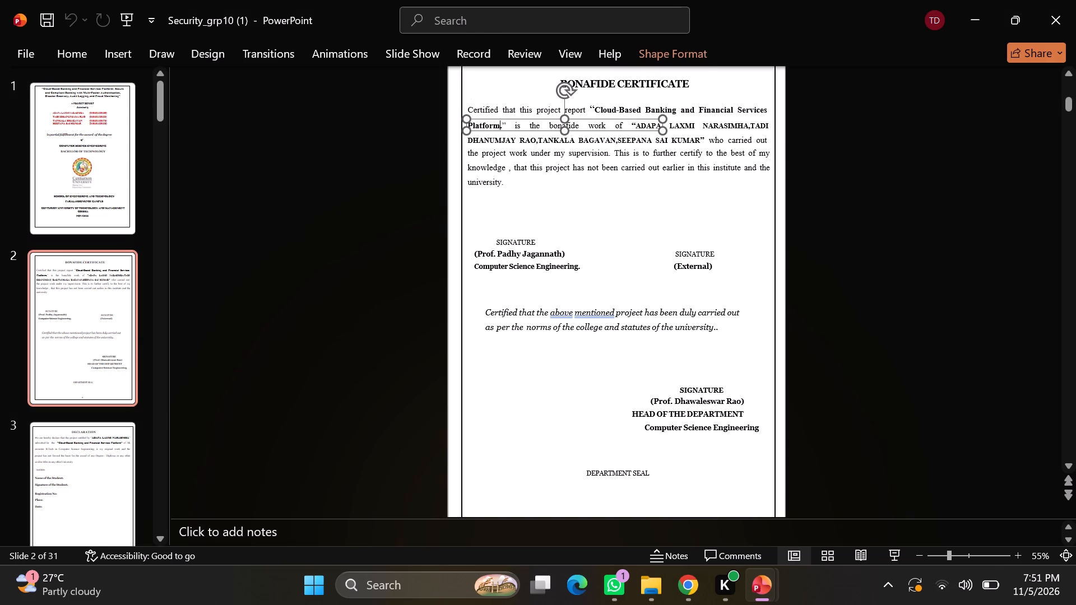
drag(481, 124, 457, 124)
key(ctrl+c)
key(alt+Tab)
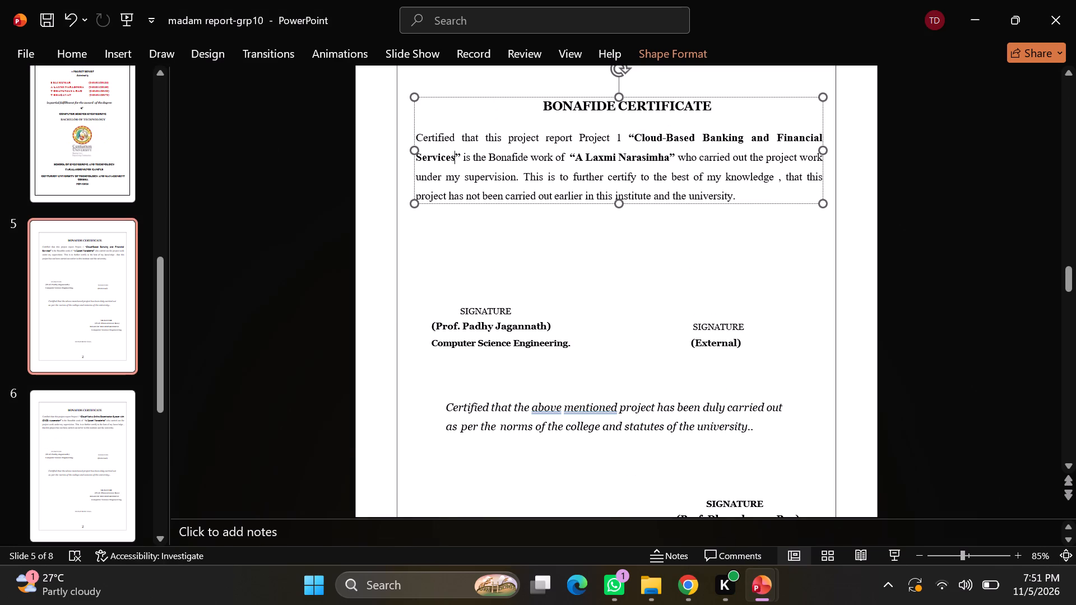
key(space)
key(ctrl+v)
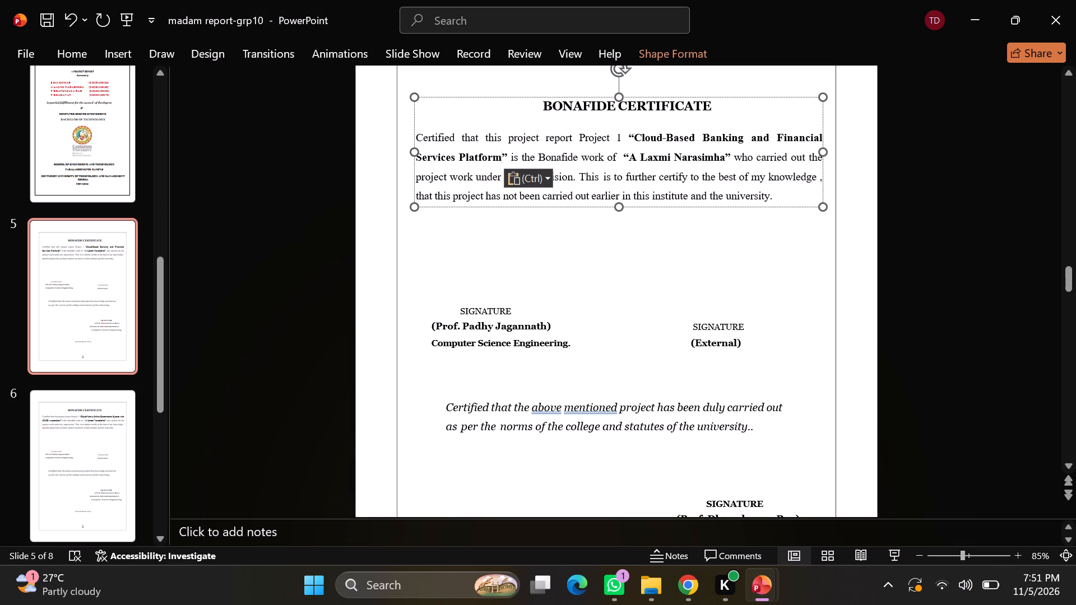
click(700, 138)
key(BackSpace)
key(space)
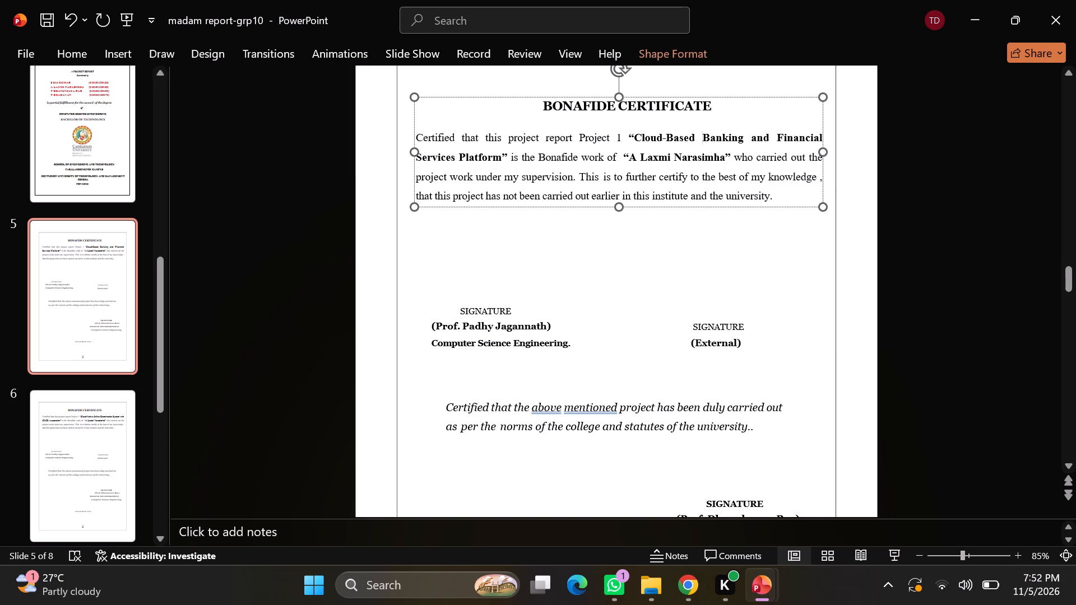
Narrow the certification text box on slide 5 slightly and re-centre it a little lower inside the page border.
drag(822, 152, 811, 153)
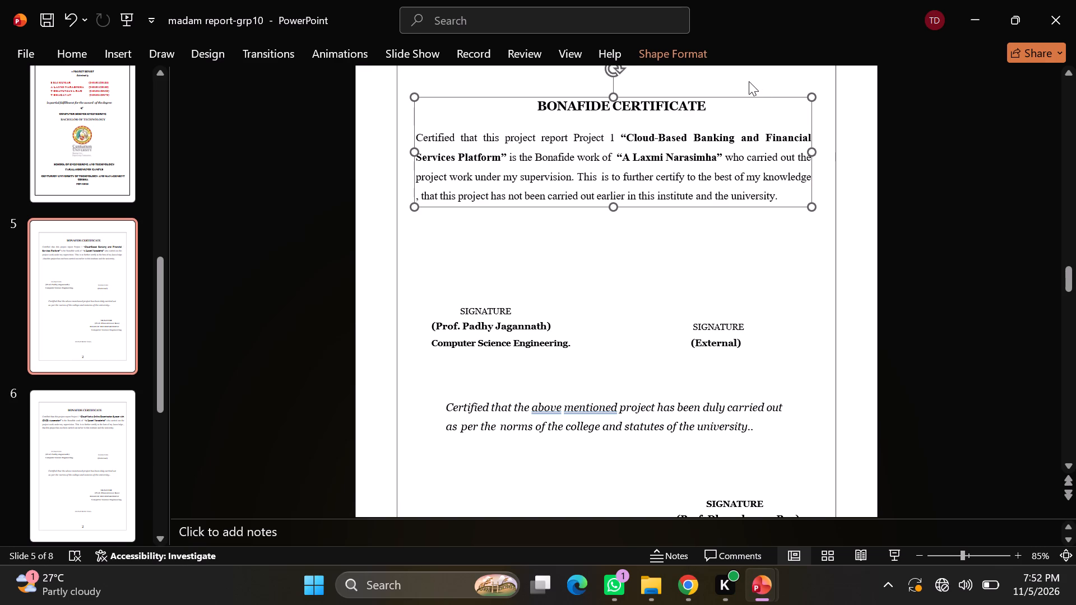
drag(749, 92, 758, 108)
click(936, 186)
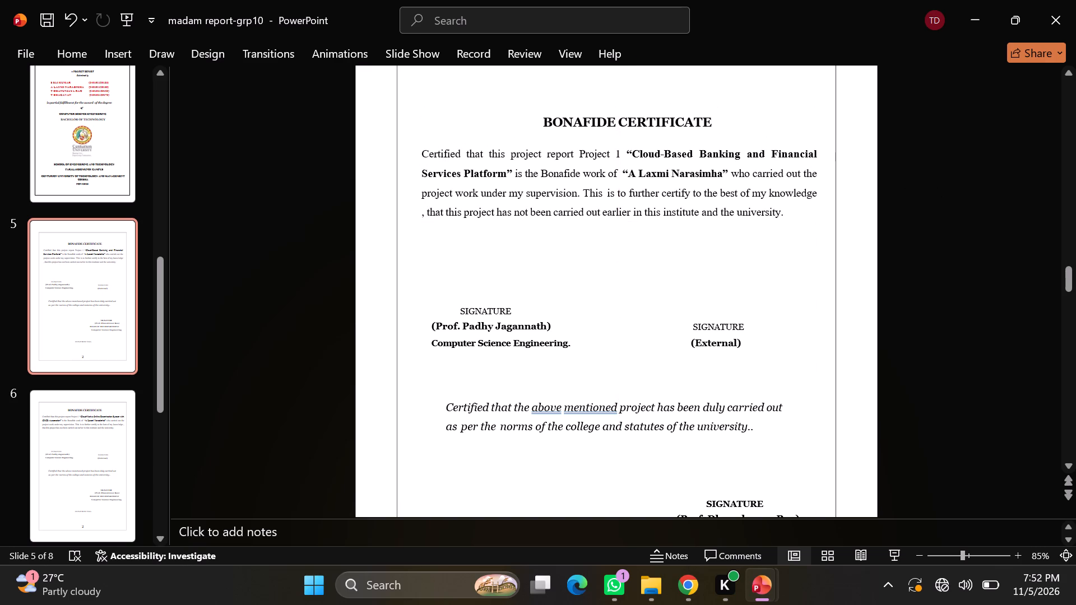
Delete the three outdated Bonafide Certificate slides, slides 6 to 8.
click(86, 444)
key(BackSpace)
key(BackSpace)
key(BackSpace)
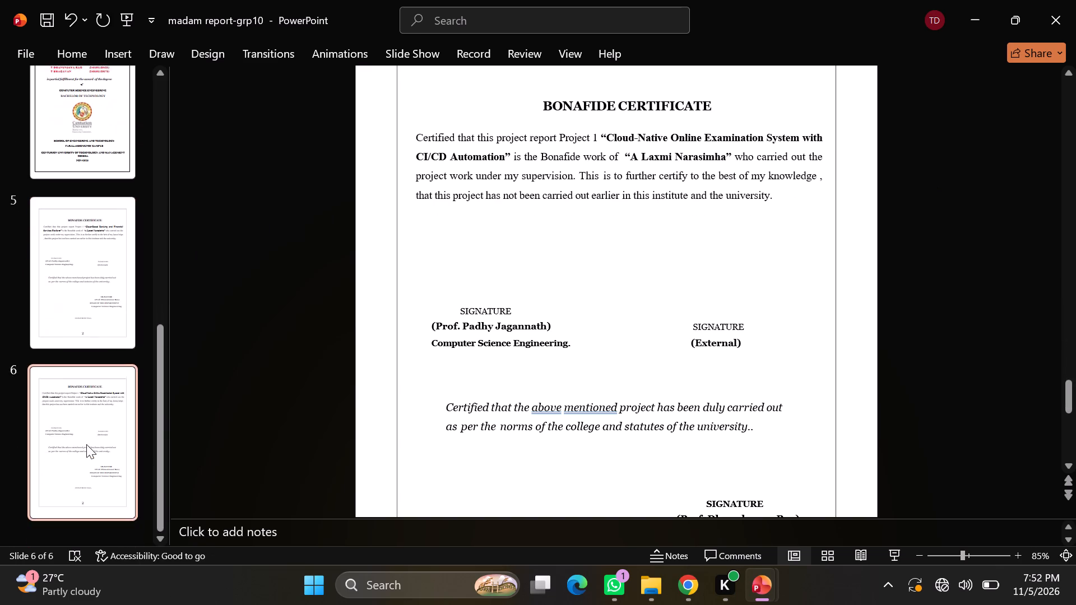
click(86, 444)
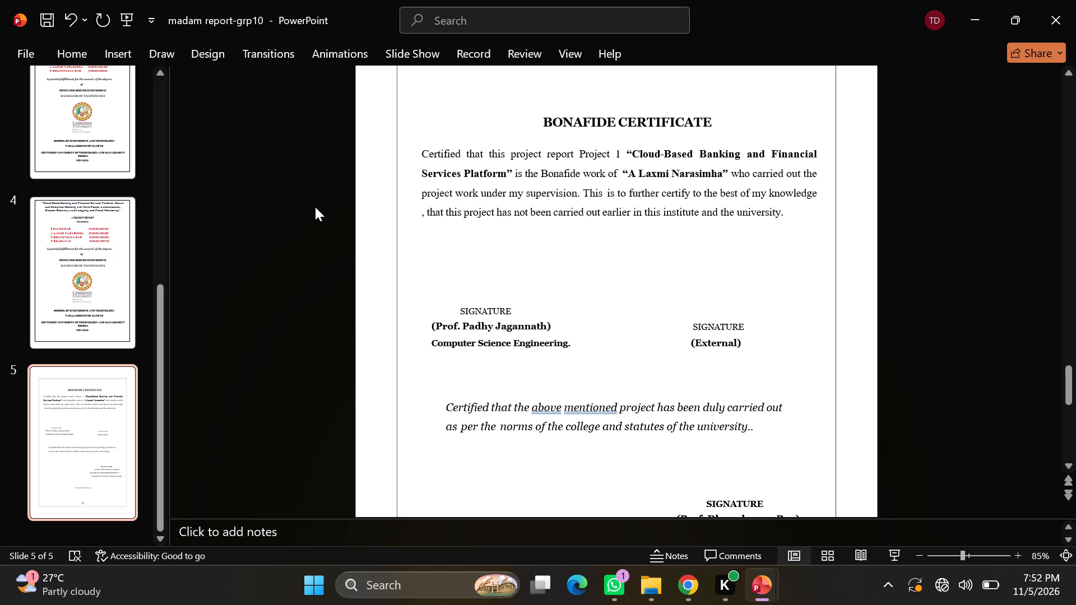
Copy the updated Bonafide Certificate slide 5 and paste three copies after it.
click(110, 425)
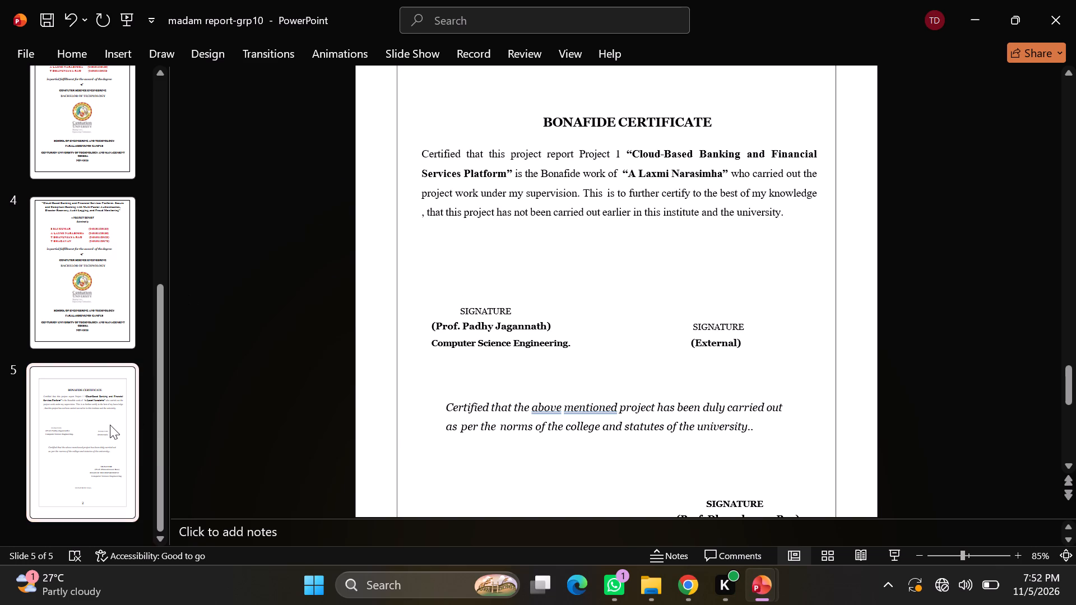
key(ctrl+c)
key(ctrl+v)
key(ctrl+v)
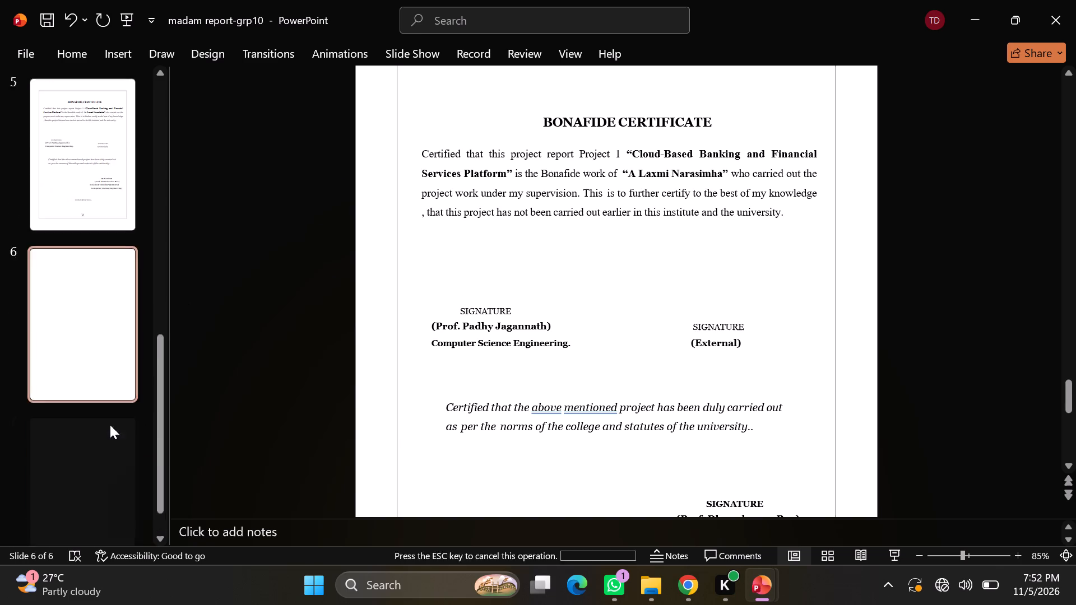
key(ctrl+v)
Replace the student's name in the certification paragraph on slide 6 with the second group member's name.
scroll(59, 304, up, 1)
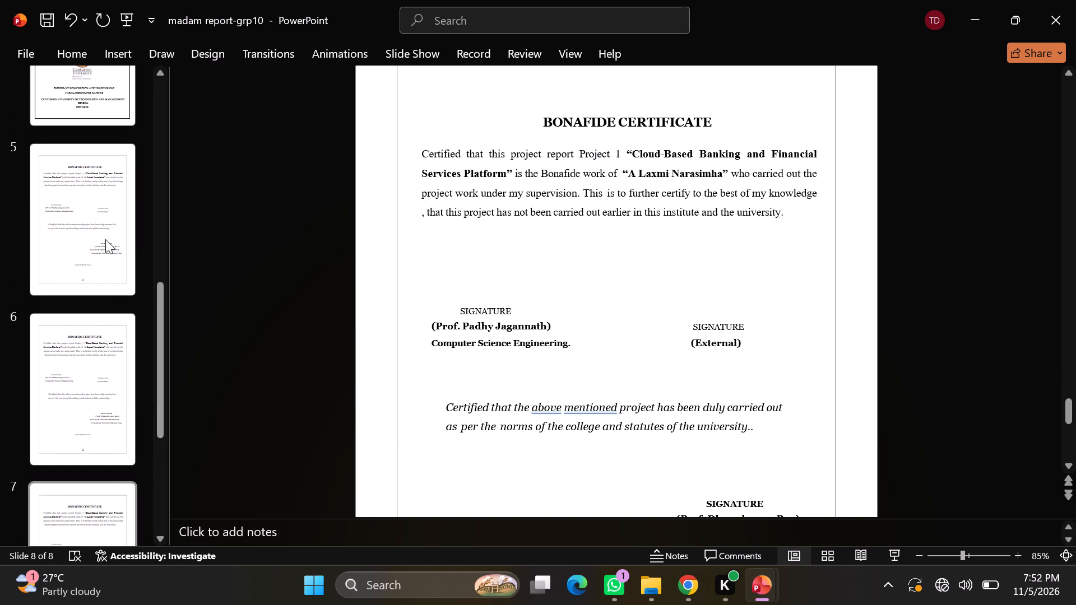
scroll(109, 193, up, 1)
click(90, 243)
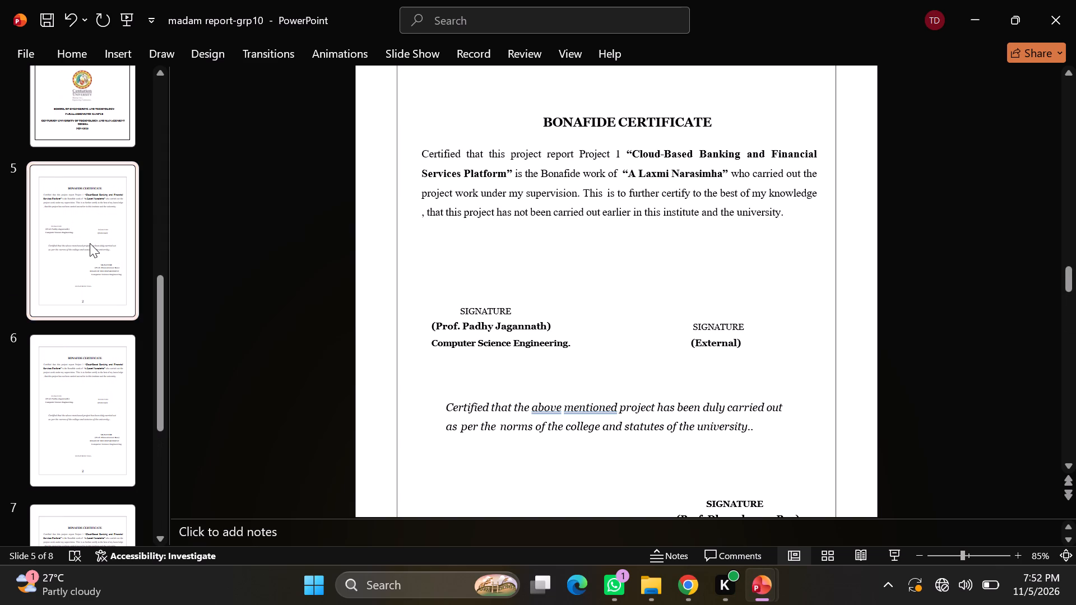
key(Down)
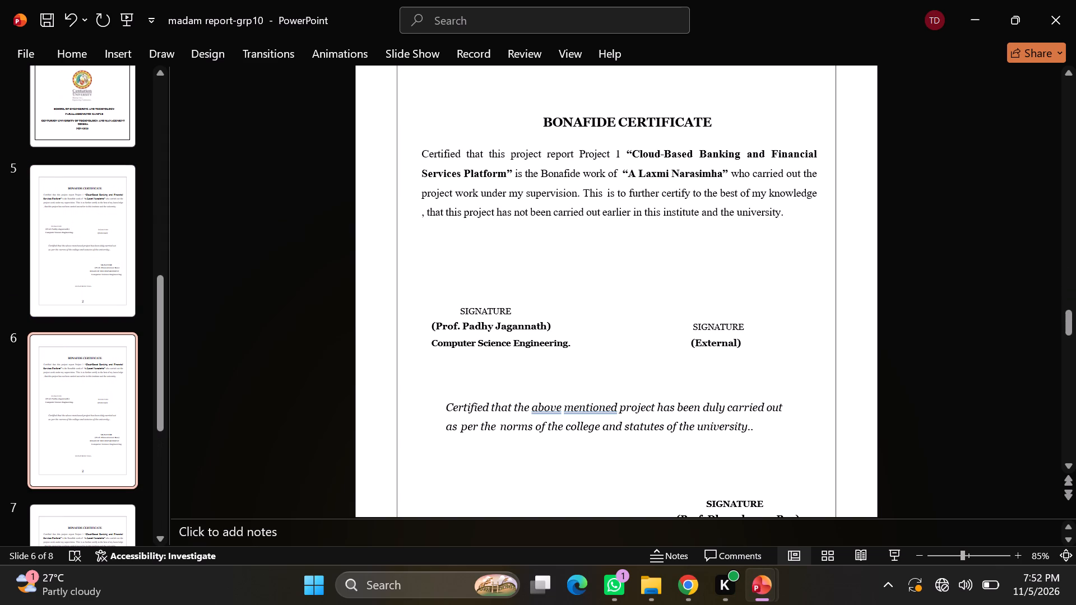
click(723, 175)
key(BackSpace)
key(BackSpace)
key(BackSpace)
key(BackSpace)
key(BackSpace)
key(BackSpace)
key(BackSpace)
key(BackSpace)
key(BackSpace)
key(BackSpace)
key(BackSpace)
key(BackSpace)
key(BackSpace)
key(BackSpace)
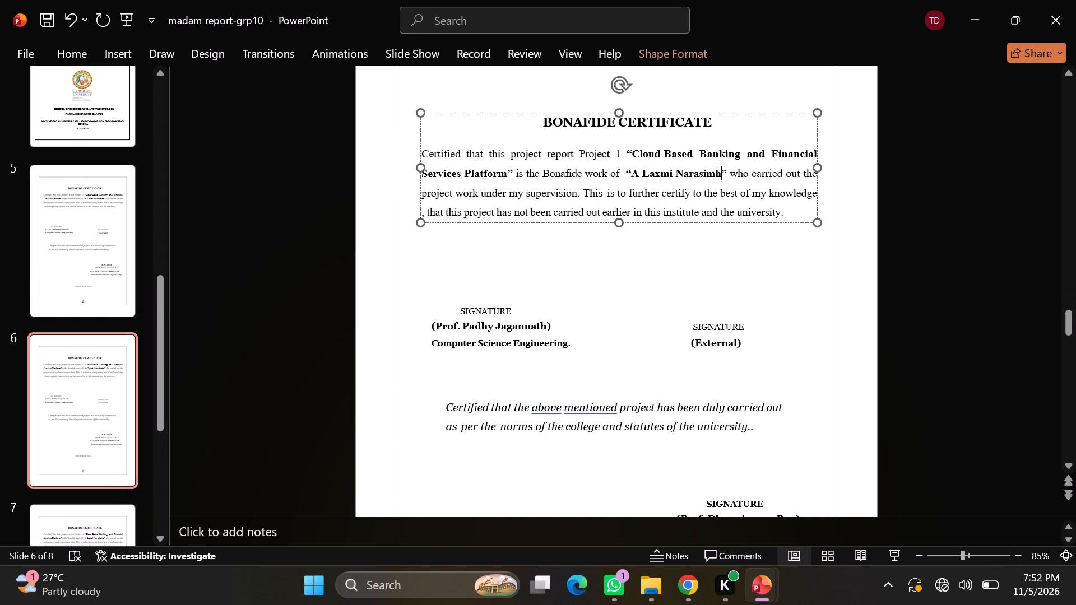
key(BackSpace)
key(BackSpace)
key(BackSpace)
key(BackSpace)
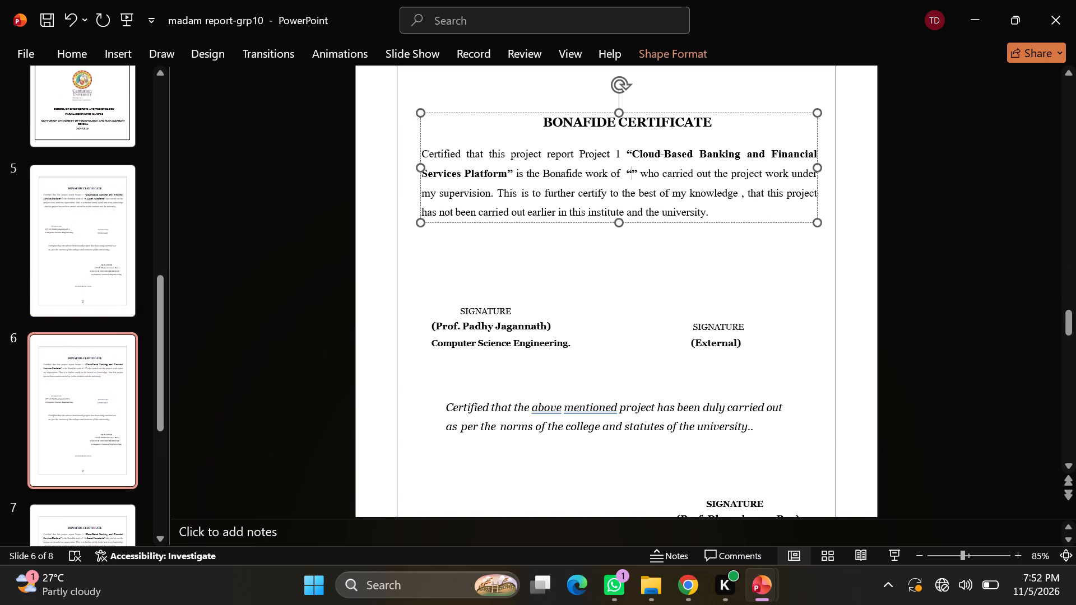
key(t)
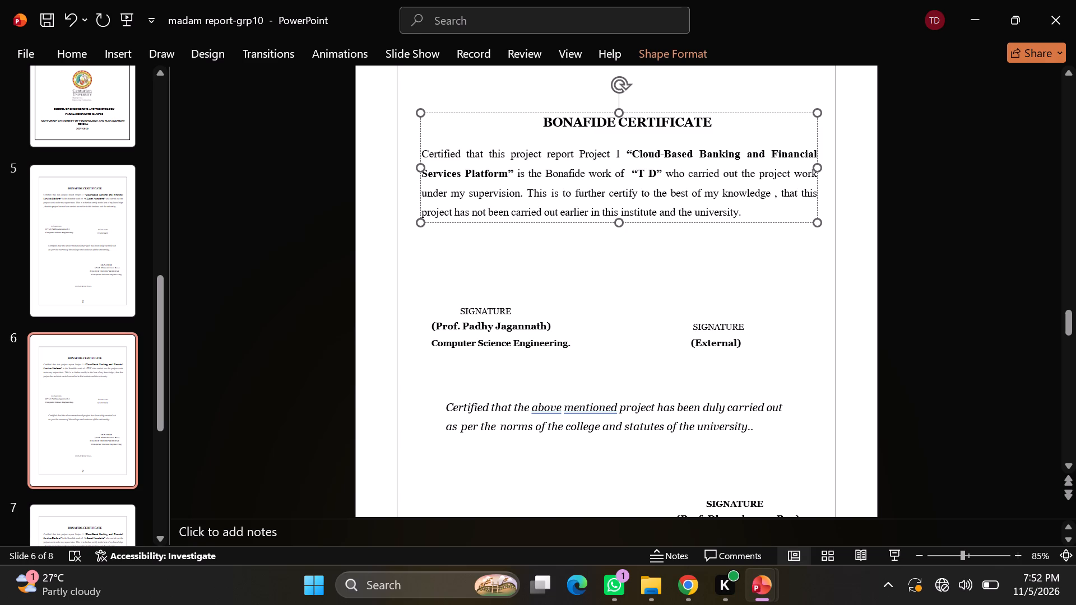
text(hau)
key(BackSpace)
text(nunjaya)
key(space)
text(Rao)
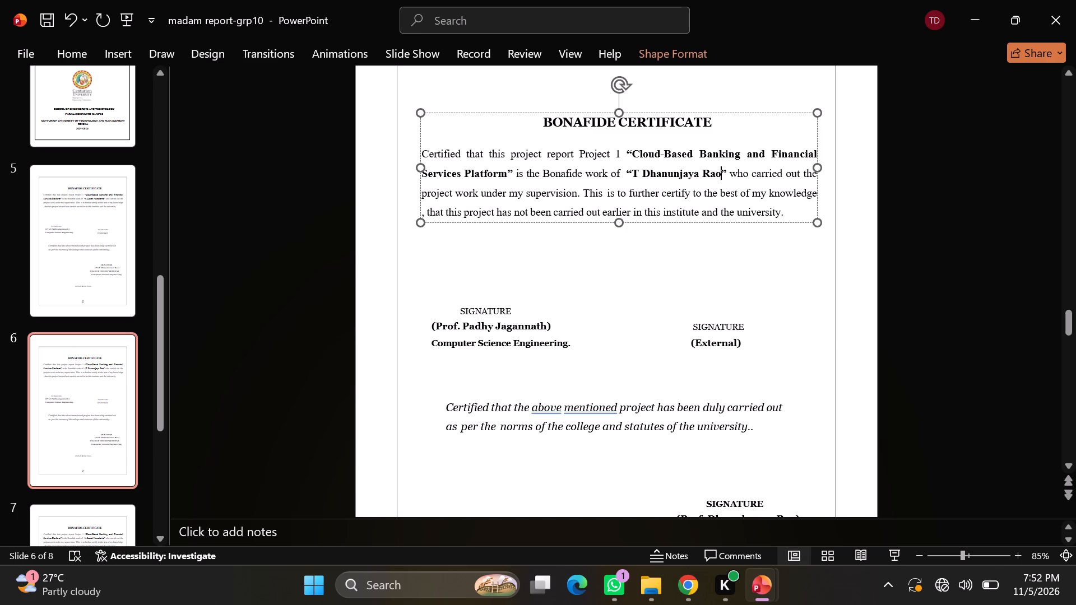
click(349, 264)
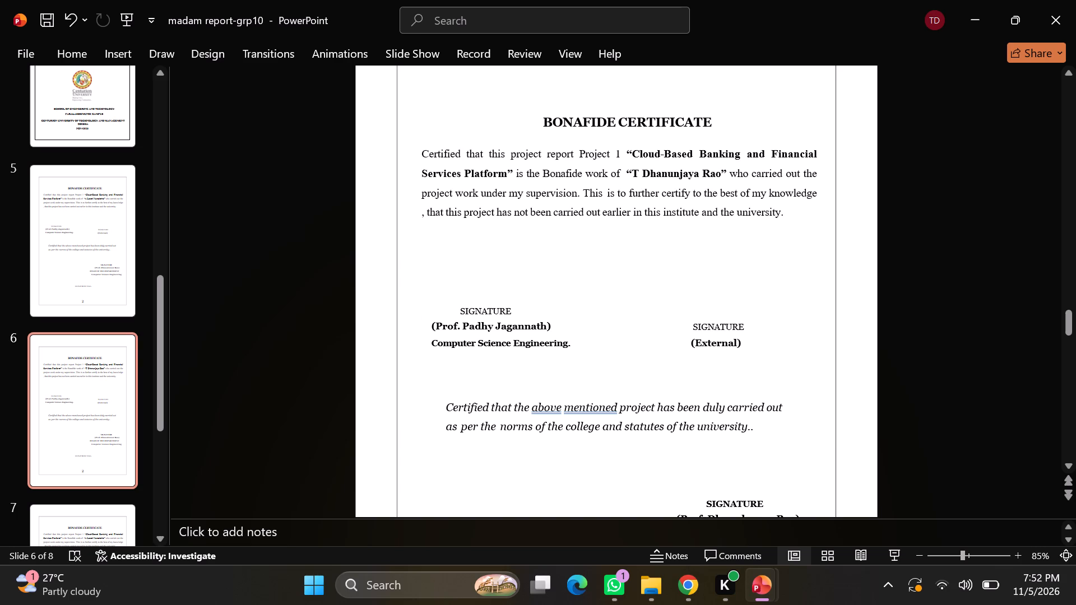
Replace the student's name in the certification paragraph on slide 7 with the third group member's name.
key(Down)
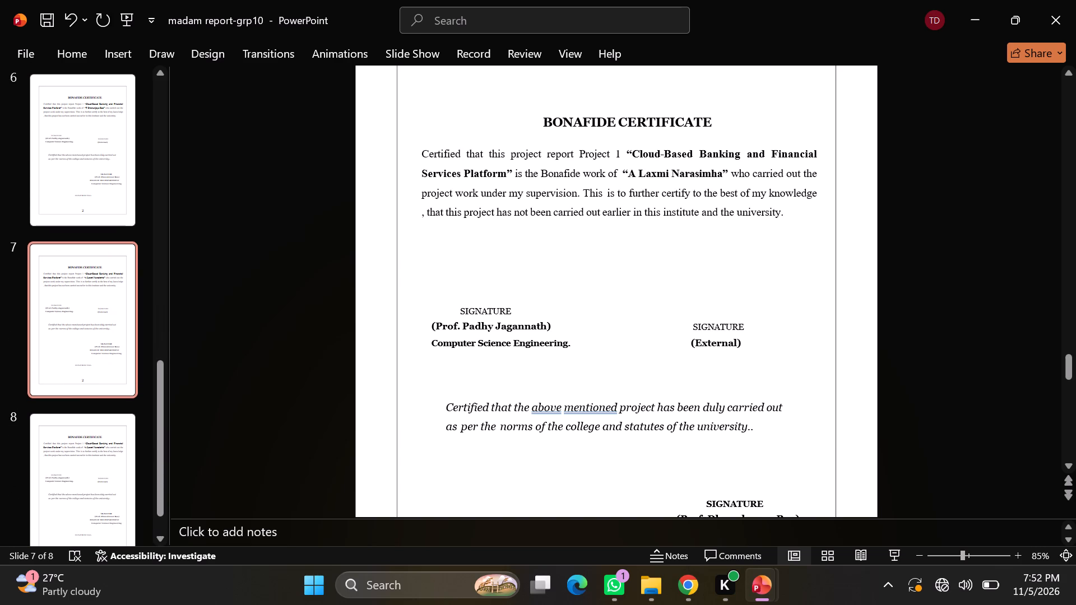
click(725, 178)
key(Left)
key(BackSpace)
key(BackSpace)
key(BackSpace)
key(BackSpace)
key(BackSpace)
key(BackSpace)
key(BackSpace)
key(BackSpace)
key(BackSpace)
key(BackSpace)
key(BackSpace)
key(BackSpace)
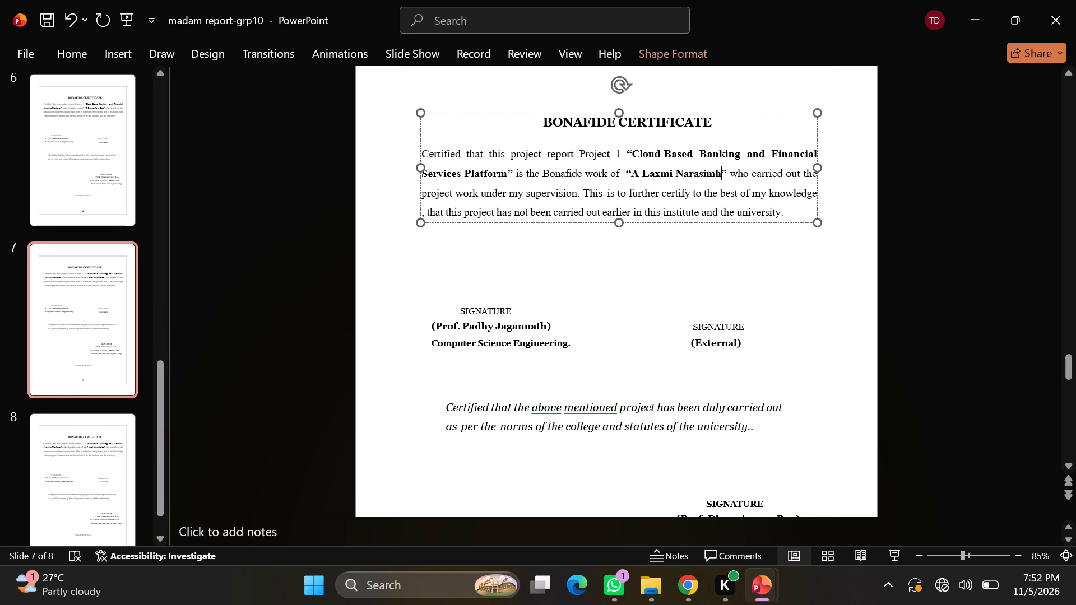
key(BackSpace)
key(BackSpace)
key(BackSpace)
key(BackSpace)
key(BackSpace)
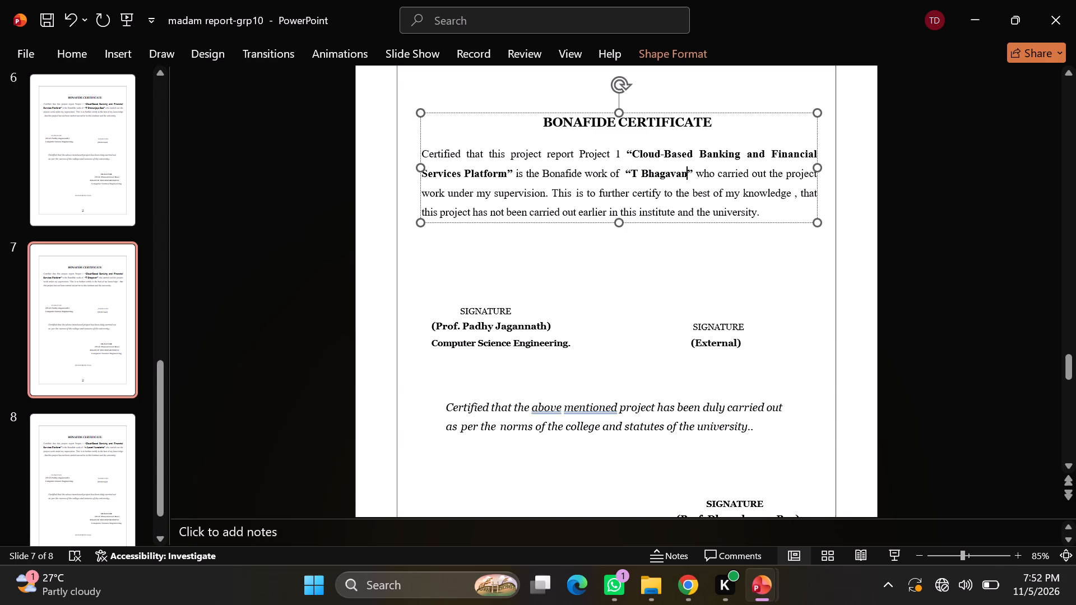
click(269, 213)
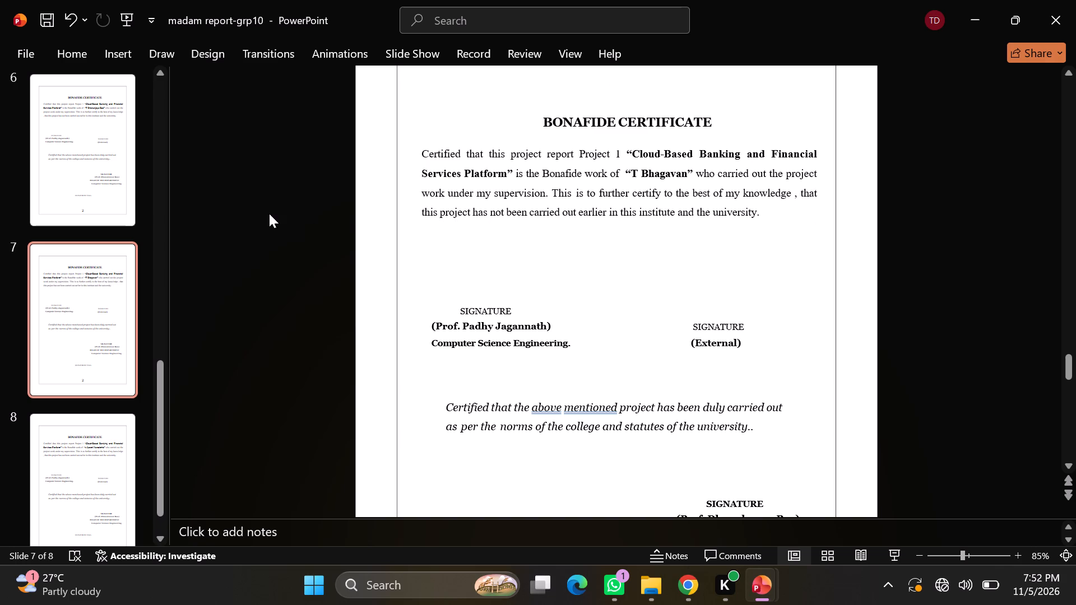
Replace the student's name in the certification paragraph on slide 8 with the fourth group member's name.
key(Down)
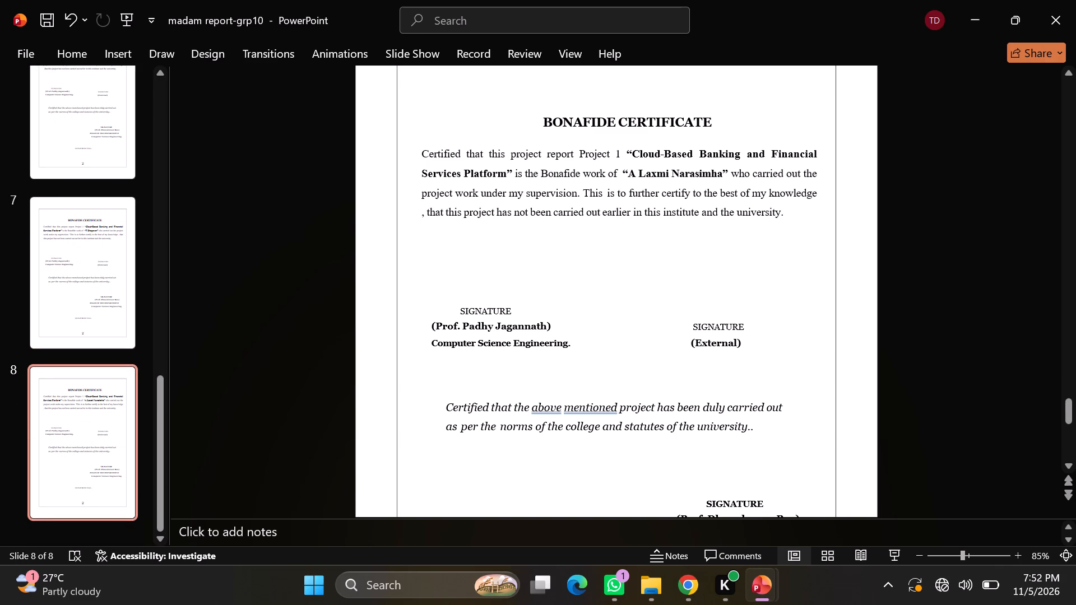
click(723, 176)
key(BackSpace)
key(BackSpace)
key(BackSpace)
key(BackSpace)
key(BackSpace)
key(BackSpace)
key(BackSpace)
key(BackSpace)
key(BackSpace)
key(BackSpace)
key(BackSpace)
key(BackSpace)
key(BackSpace)
key(BackSpace)
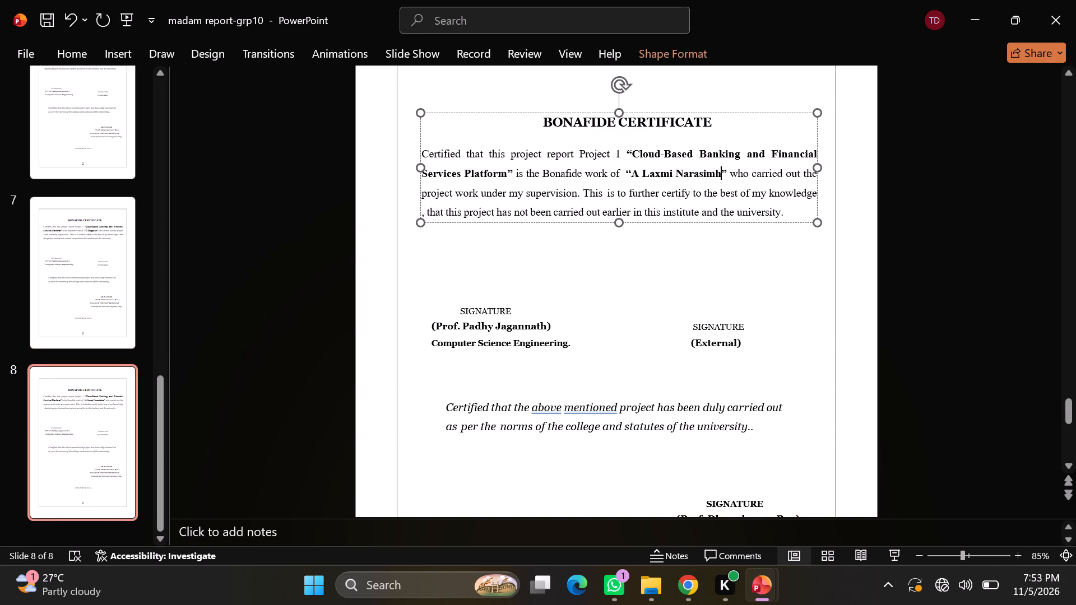
key(BackSpace)
key(BackSpace)
key(BackSpace)
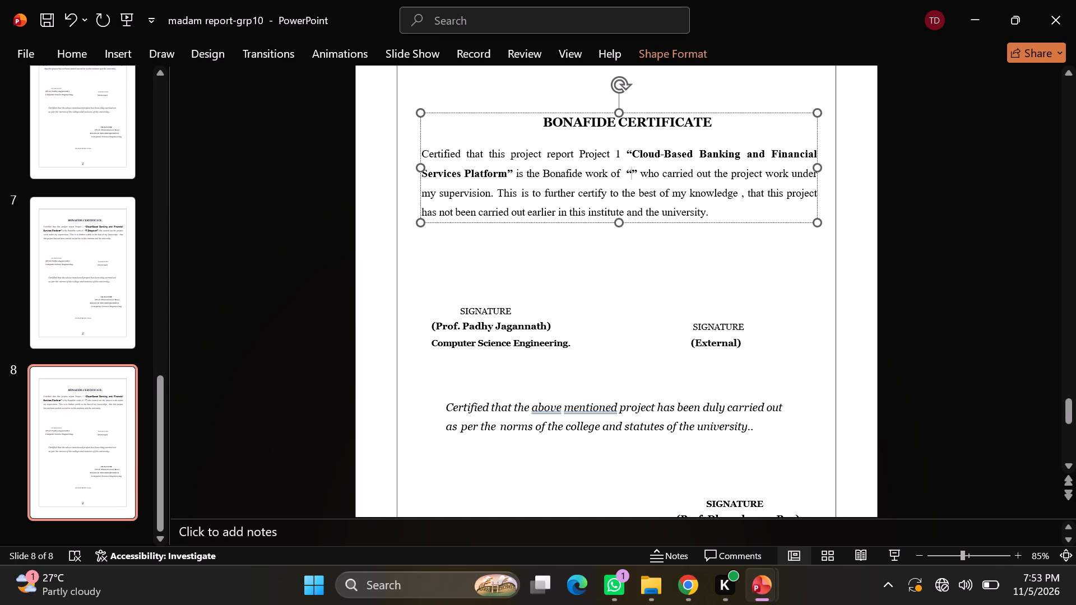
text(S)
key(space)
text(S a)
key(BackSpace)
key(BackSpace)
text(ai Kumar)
click(1062, 172)
click(966, 206)
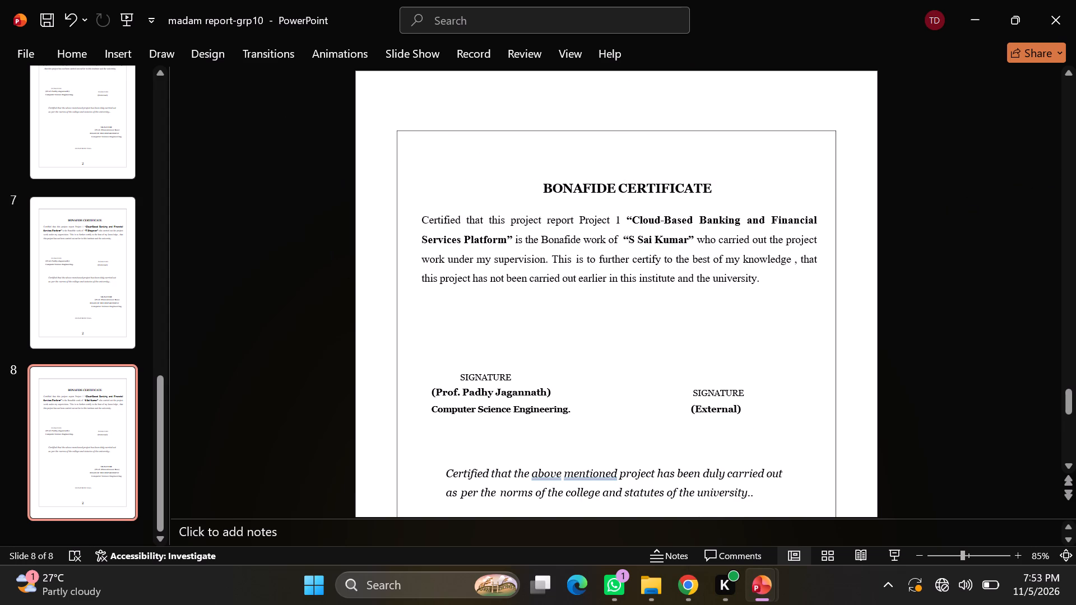
Extend the top edge of the page border on slide 8 slightly upward.
click(475, 128)
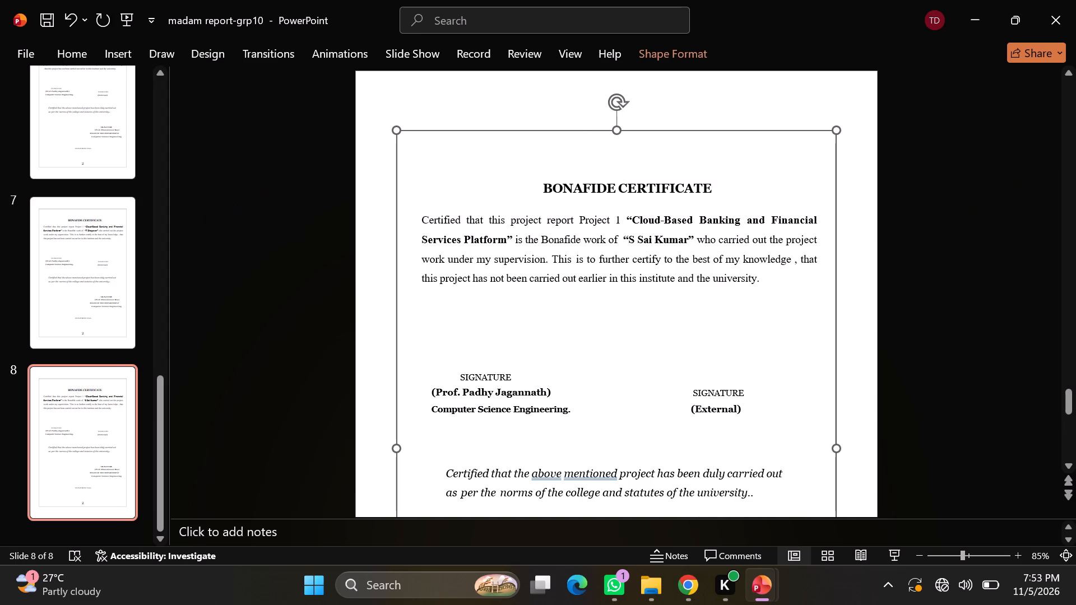
click(617, 133)
drag(617, 133, 617, 111)
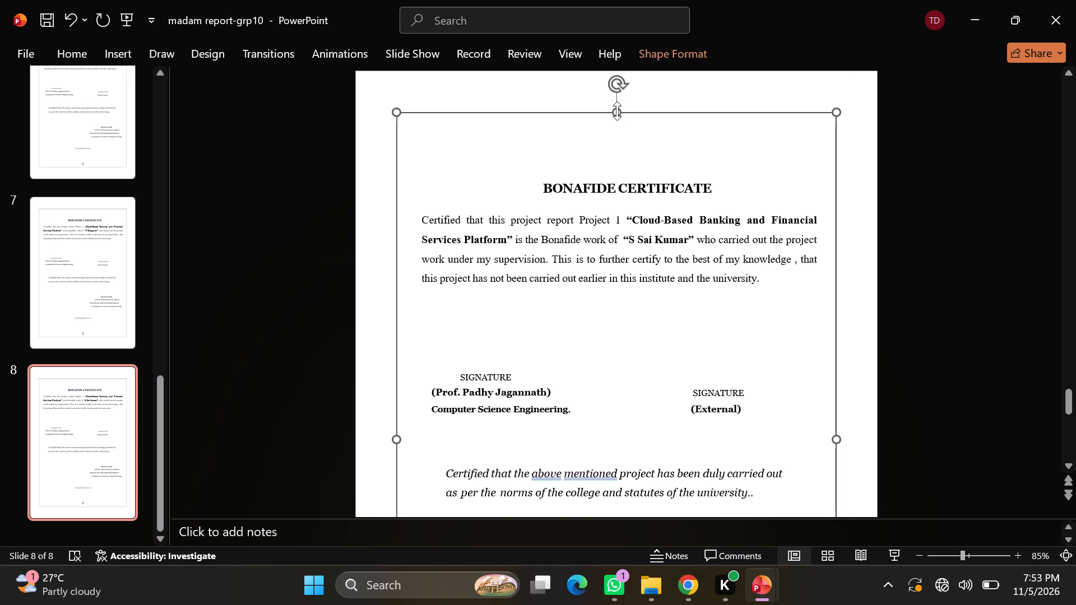
Move the Bonafide Certificate text box on slide 8 slightly upward within the border.
click(623, 225)
drag(654, 180, 654, 168)
click(910, 151)
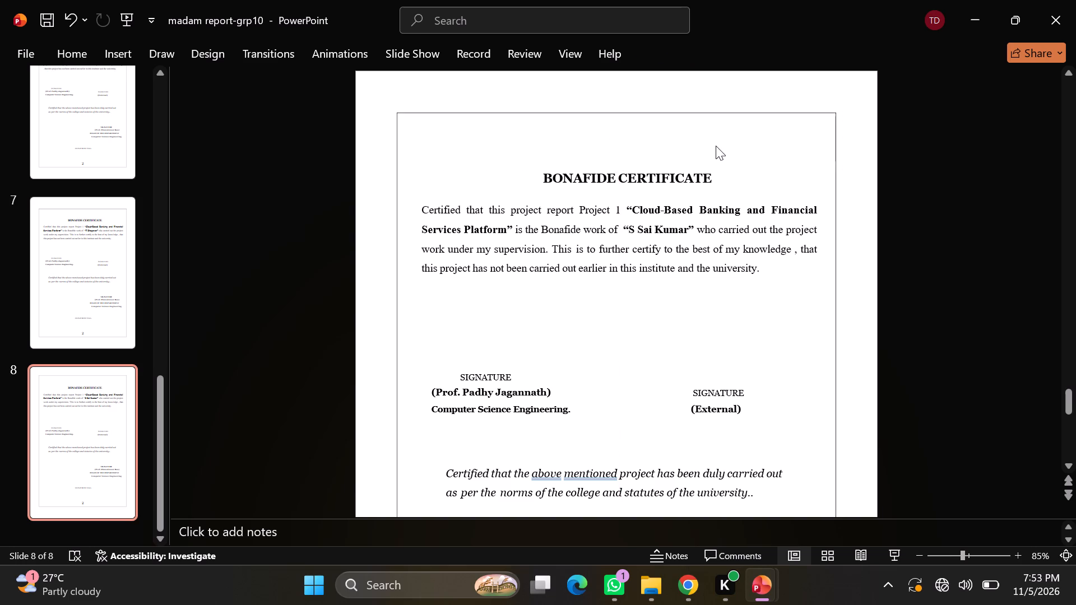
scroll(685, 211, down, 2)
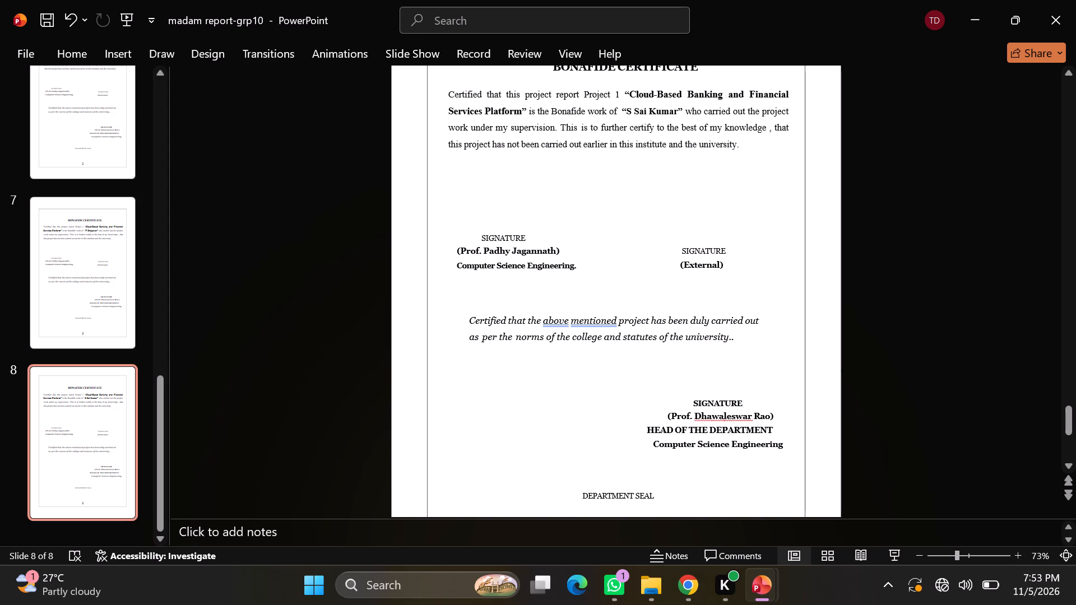
Delete the empty text box lying outside the page beside slide 8.
double_click(310, 290)
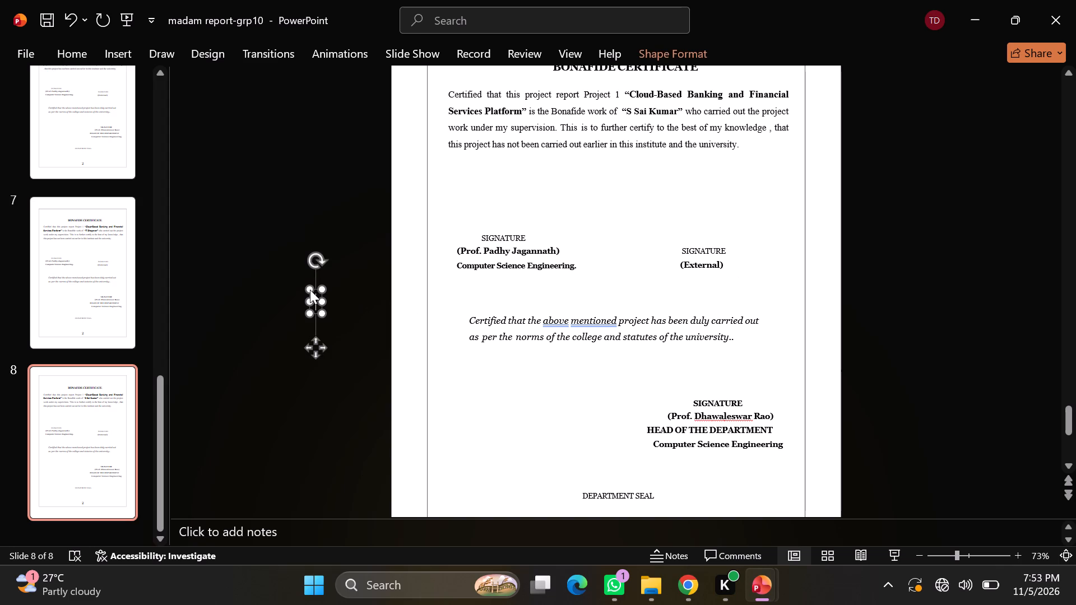
key(BackSpace)
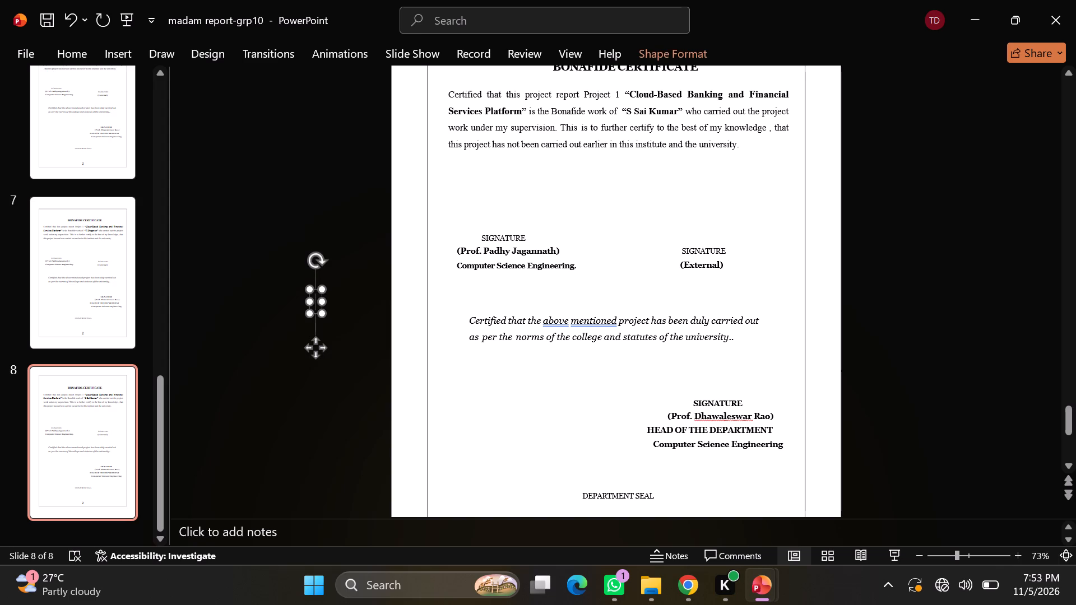
click(320, 344)
key(BackSpace)
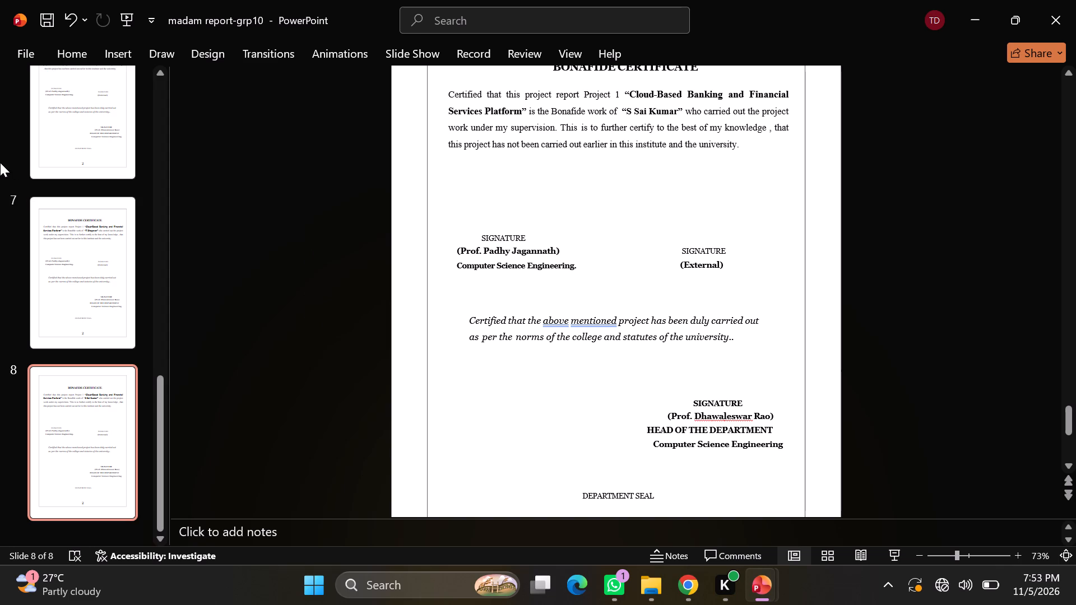
Review slides 1 to 8, checking the member lists on the cover pages and the names on the Bonafide Certificates.
scroll(0, 162, up, 6)
click(63, 171)
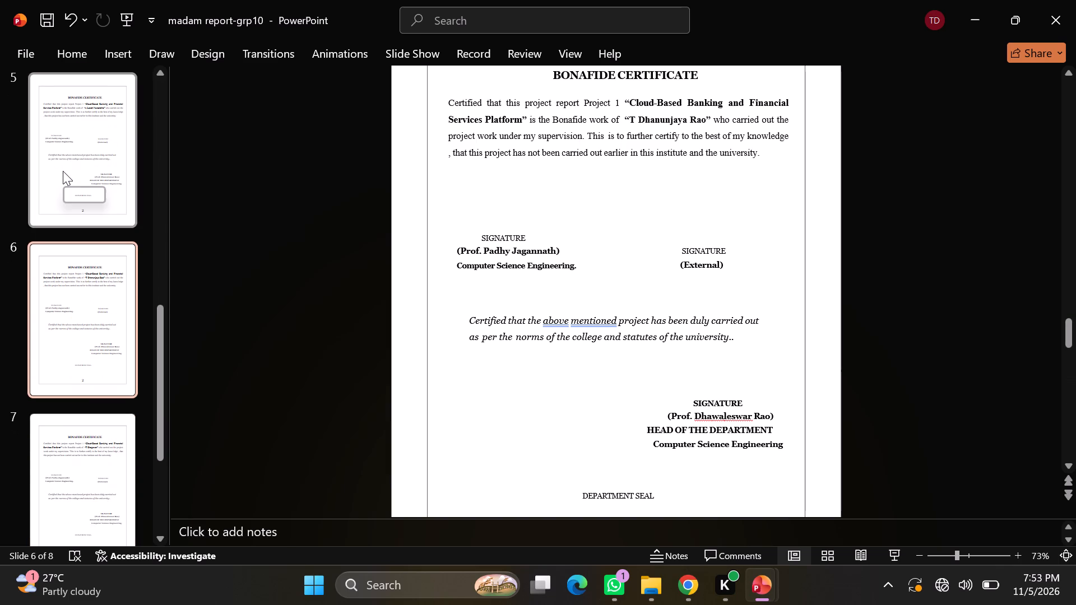
scroll(90, 133, up, 5)
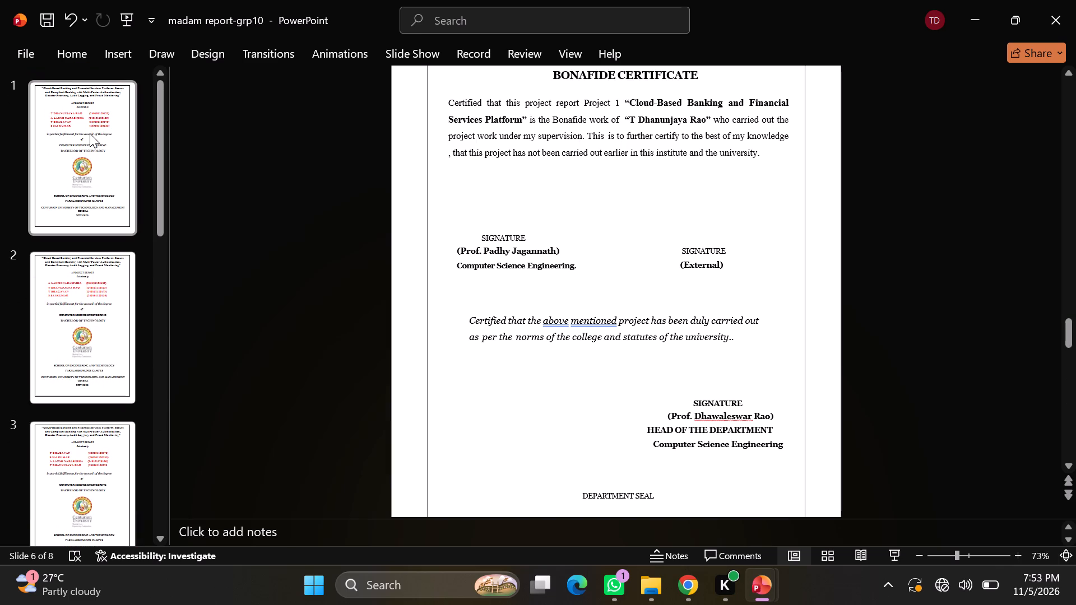
click(90, 133)
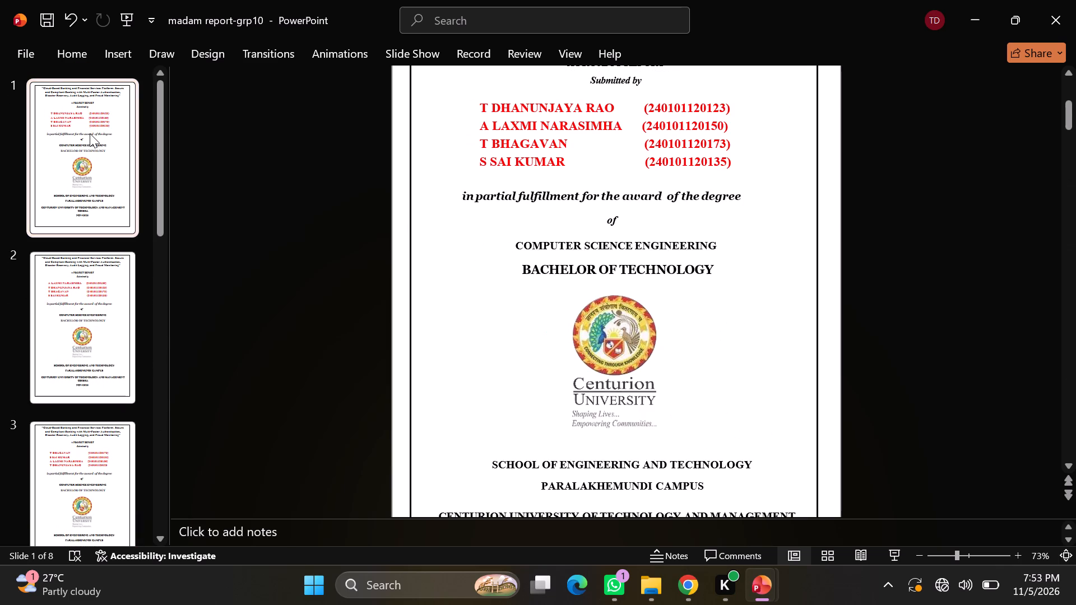
key(Down)
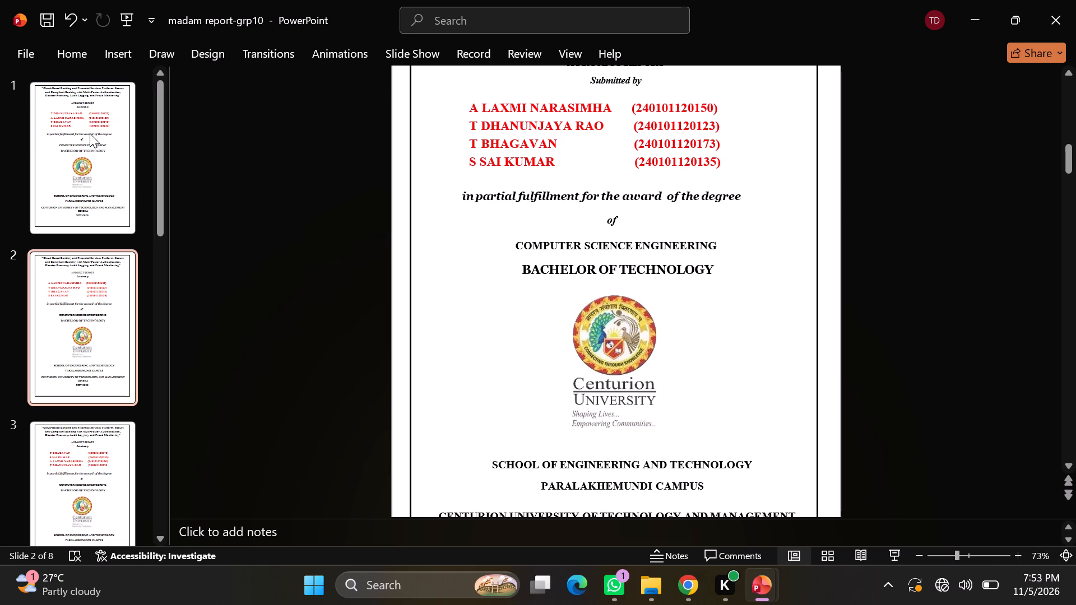
key(Down)
key(Down)
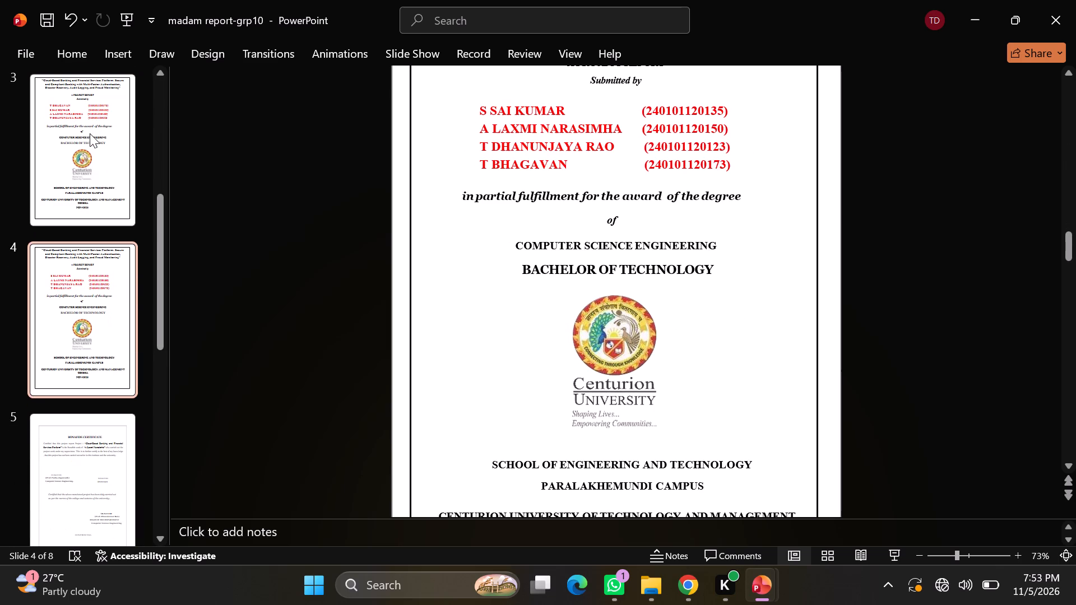
key(Up)
key(Down)
key(Down)
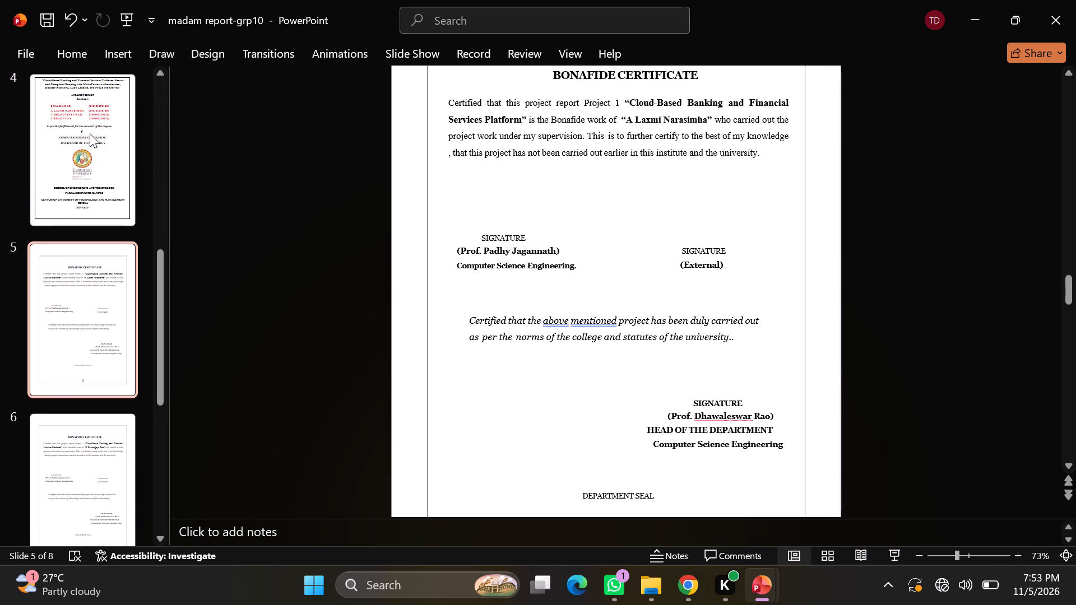
key(Down)
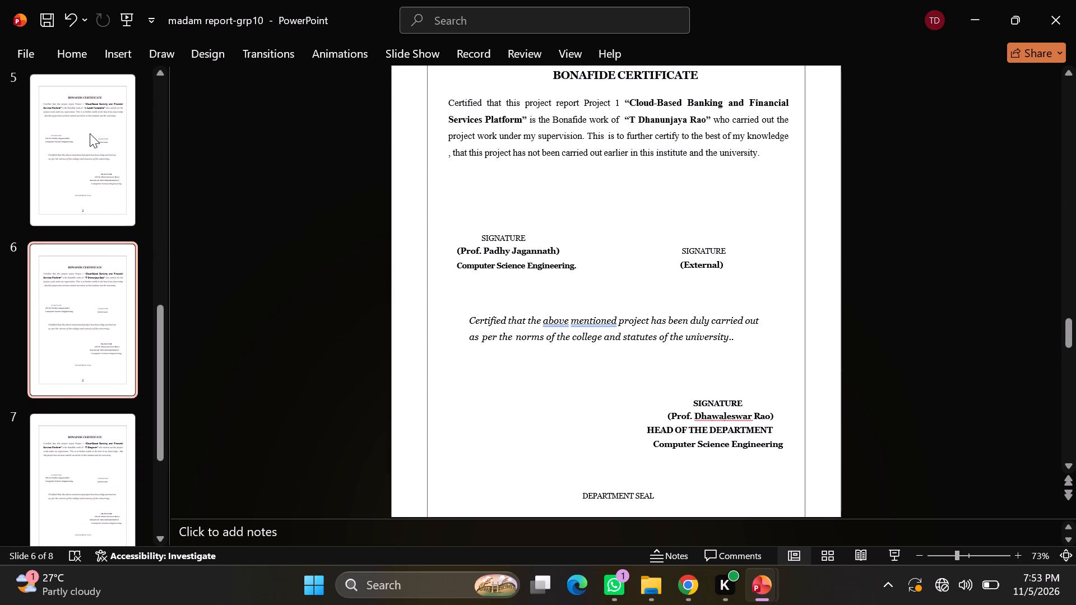
key(Down)
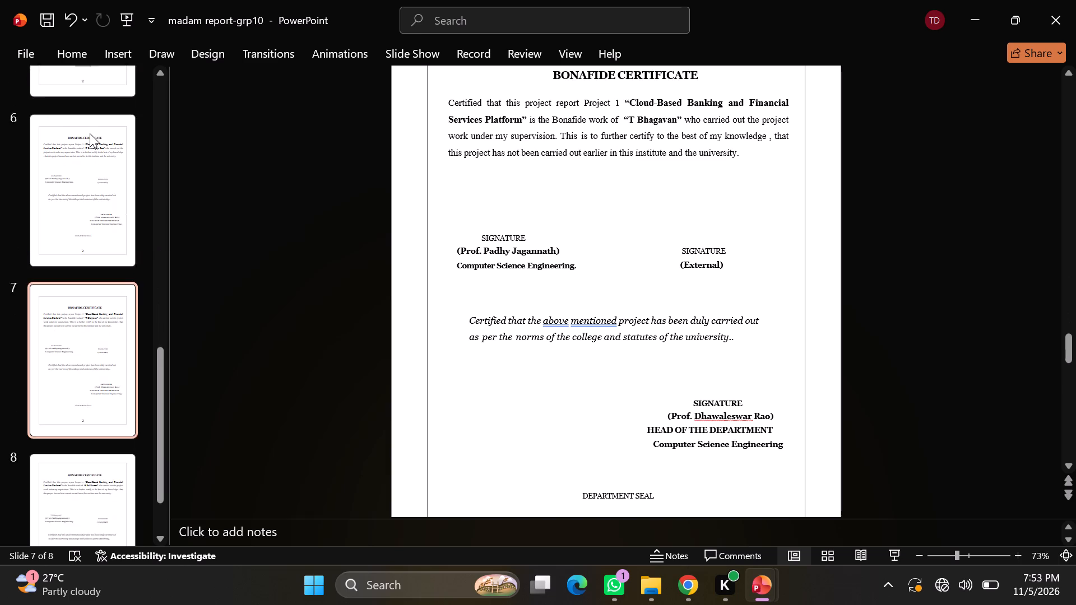
key(Down)
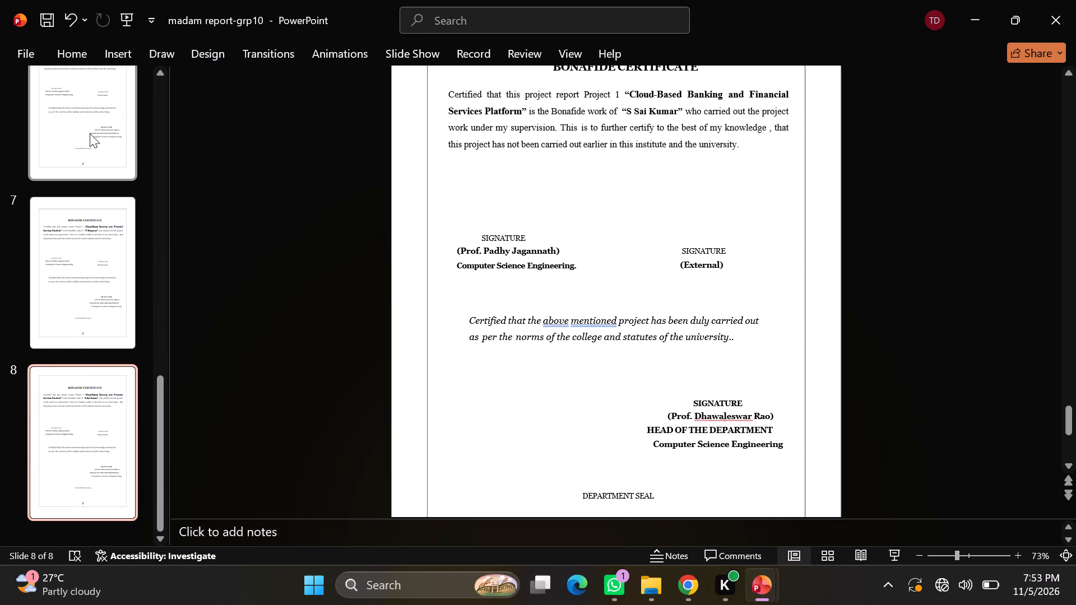
Compare the border and text placement of the whole-page Bonafide Certificates on slides 5 to 8.
click(243, 209)
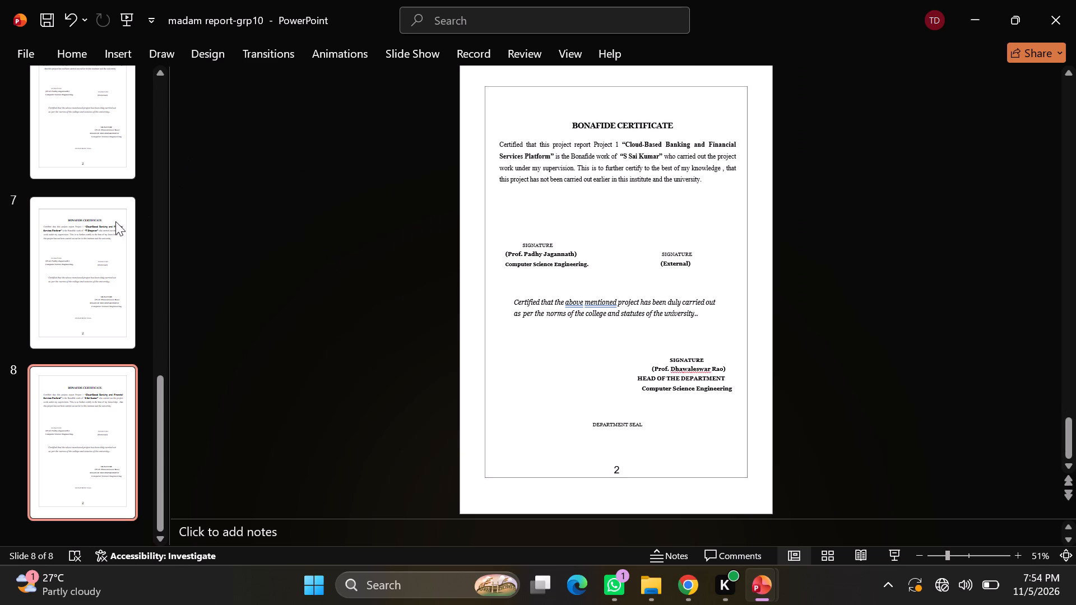
click(57, 262)
click(73, 147)
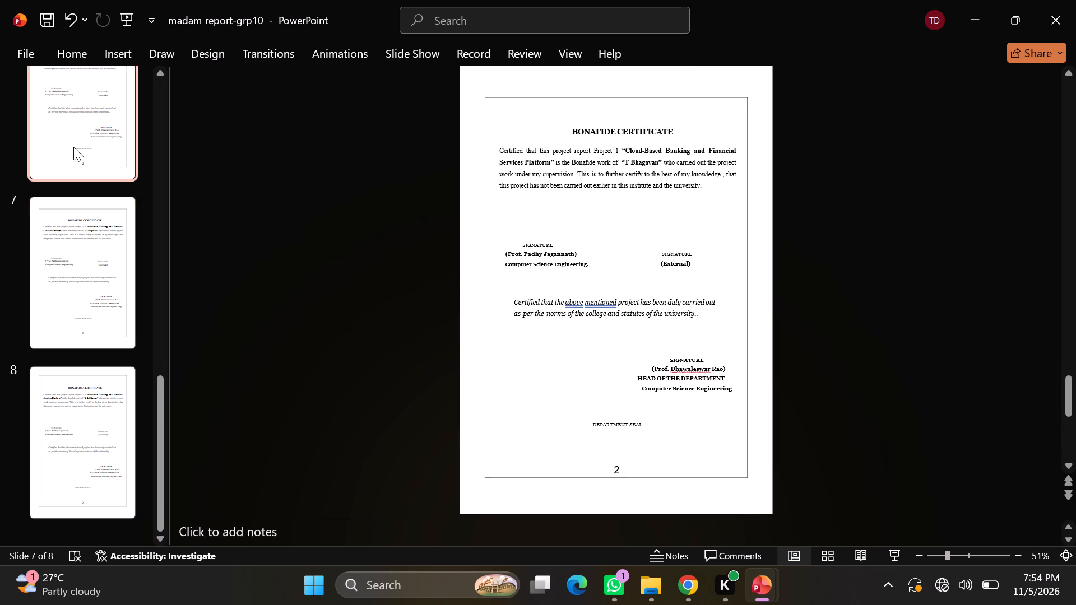
click(102, 332)
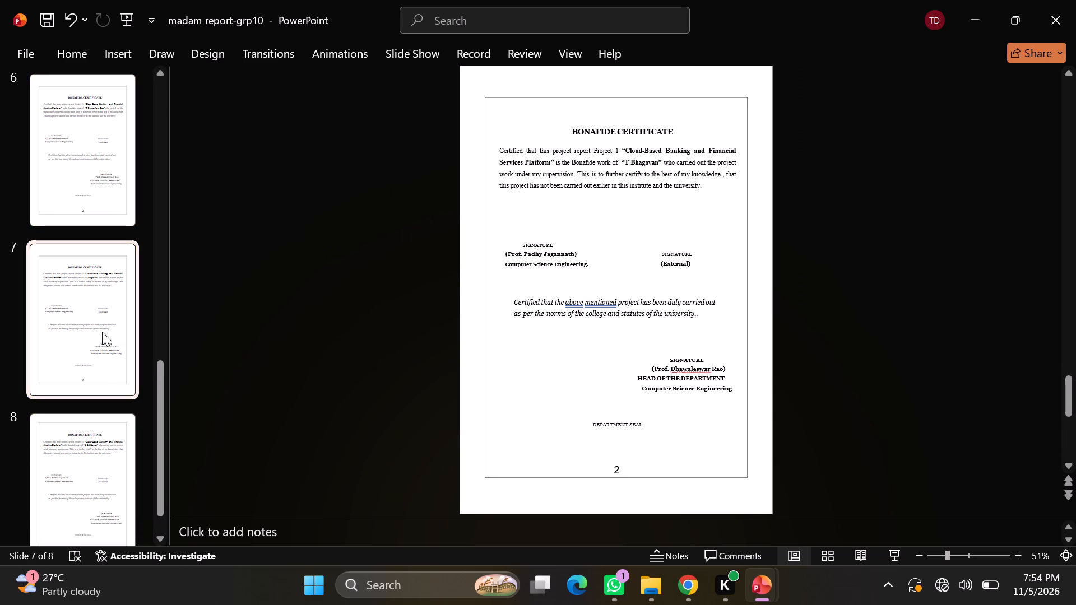
key(Up)
key(Up)
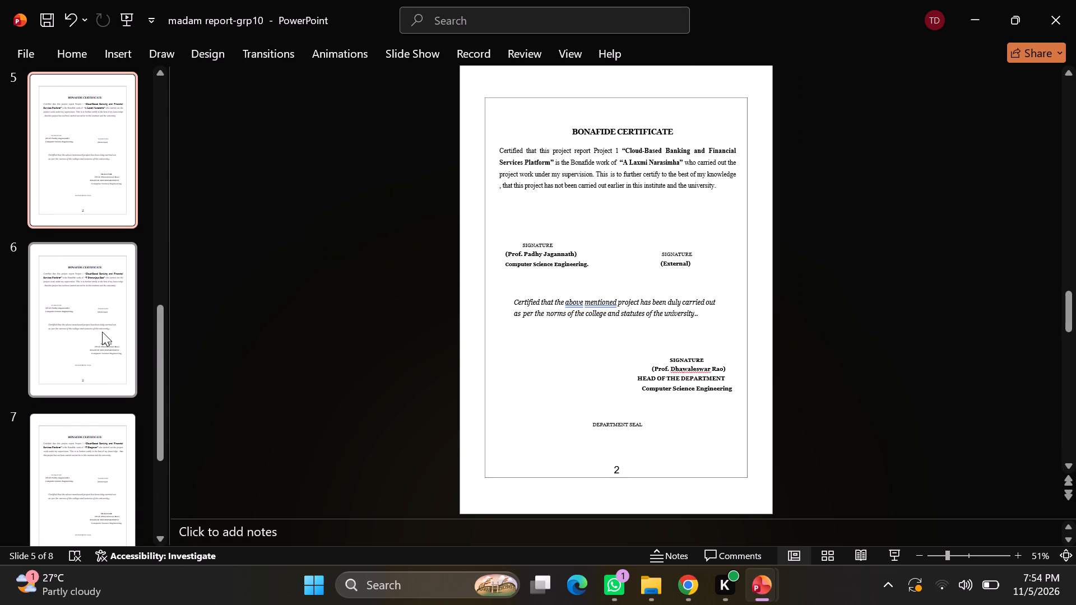
key(Down)
key(Down)
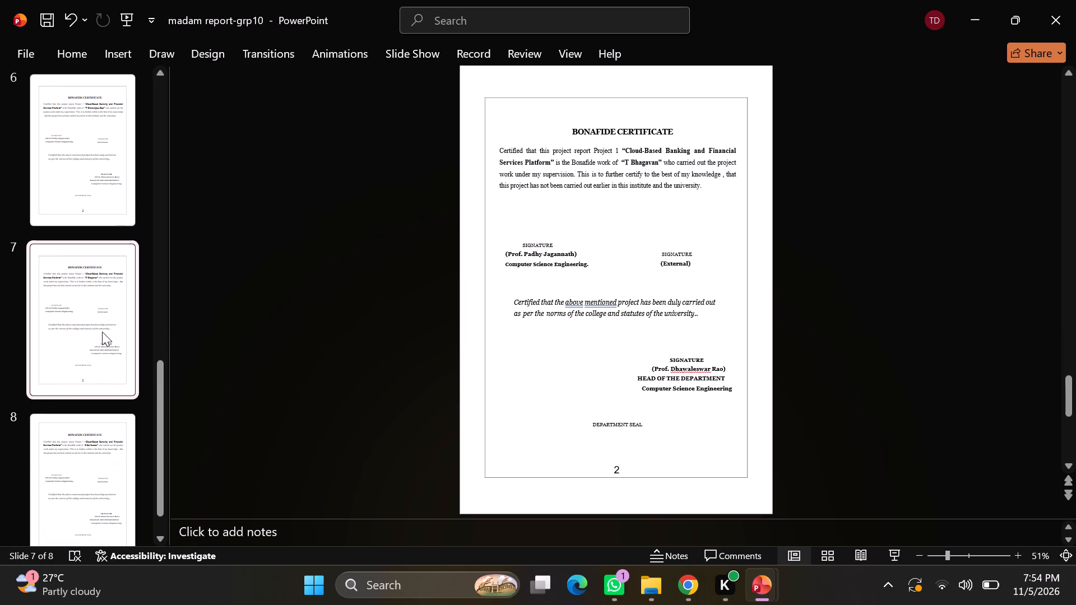
key(Down)
Extend the top edge of the page border on slide 7 slightly upward.
key(Up)
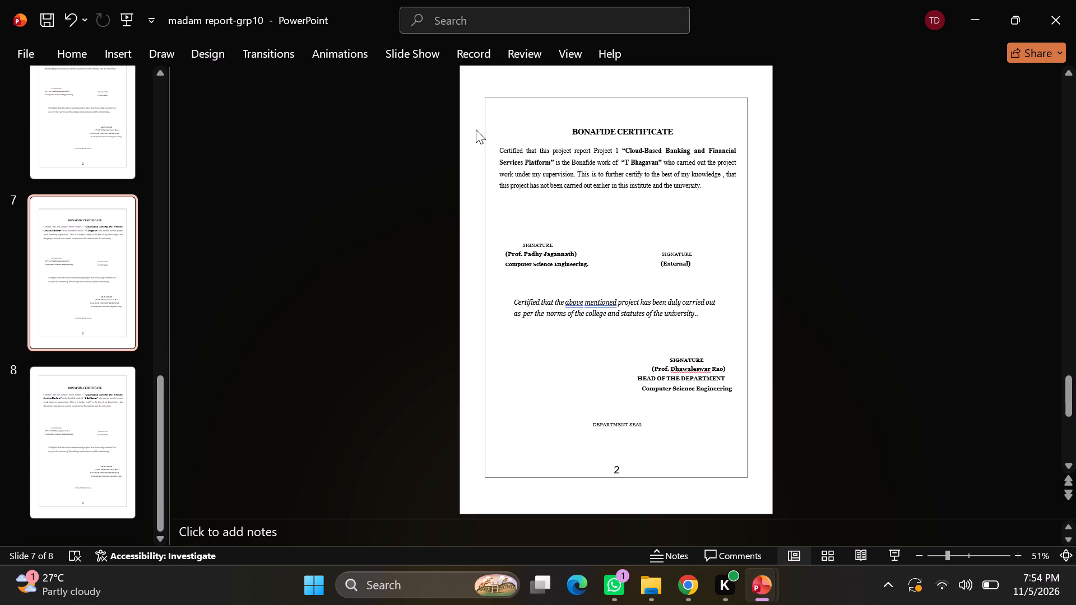
click(623, 93)
drag(615, 95, 615, 90)
click(332, 162)
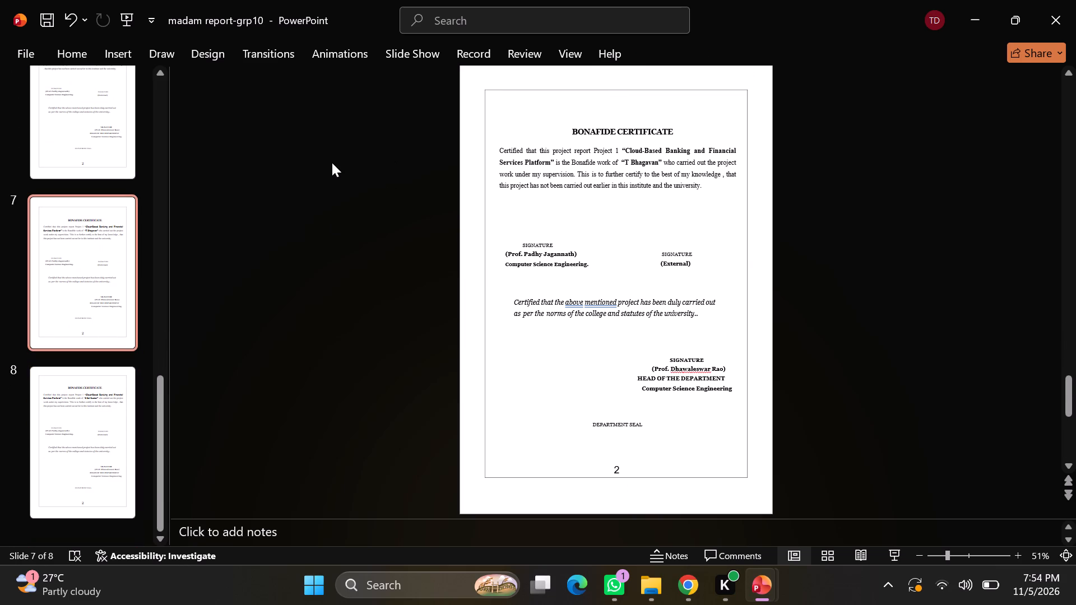
Move the Bonafide Certificate text box on slide 7 slightly upward within the border.
click(638, 164)
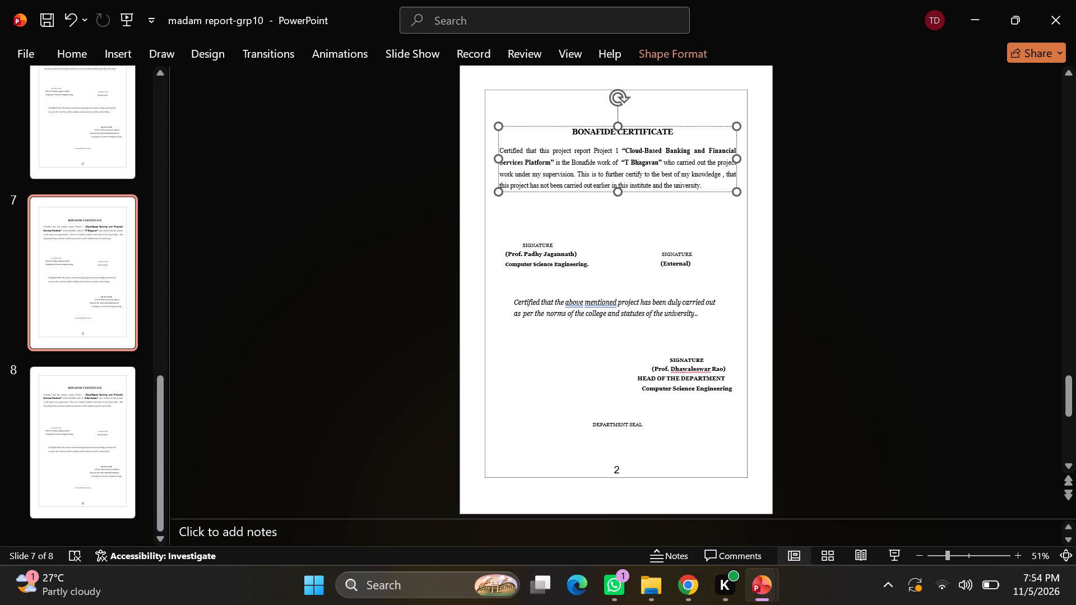
drag(656, 126, 656, 118)
click(834, 129)
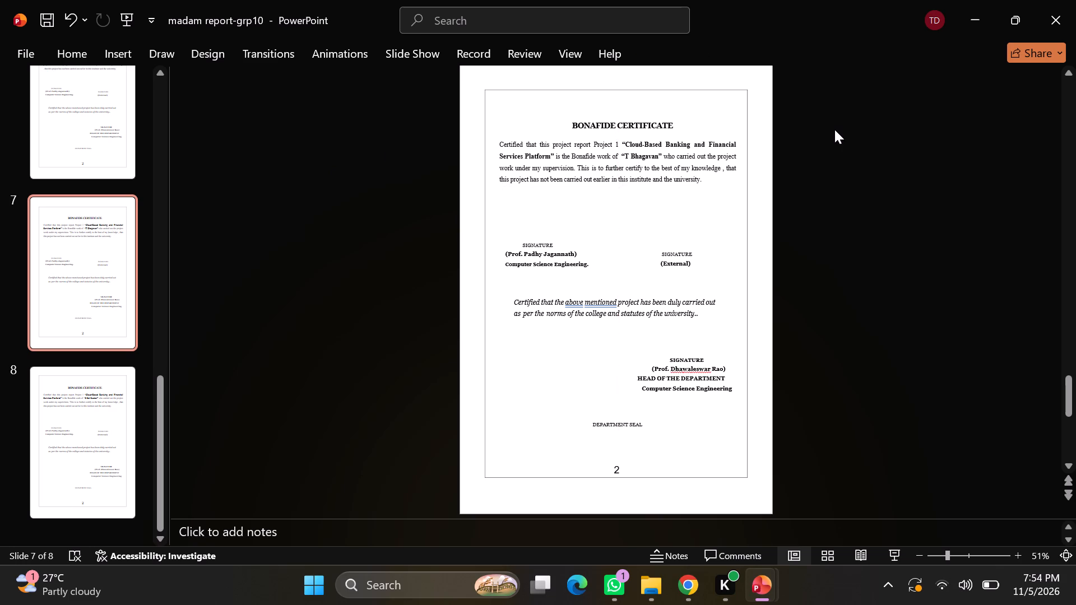
Insert an extra space between BONAFIDE and CERTIFICATE in the heading on slide 6.
key(Up)
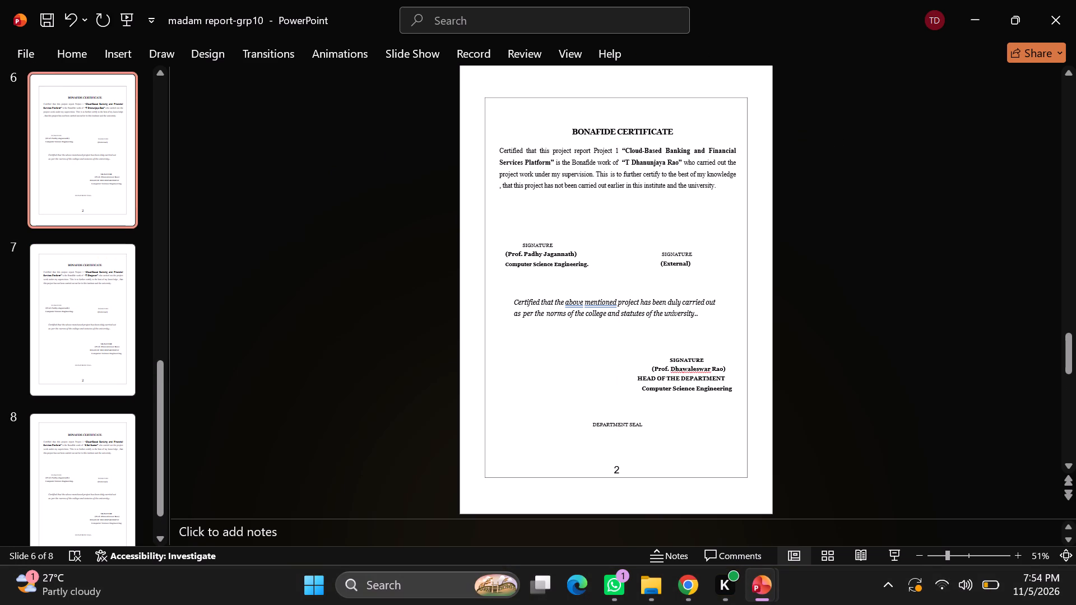
click(612, 130)
key(Right)
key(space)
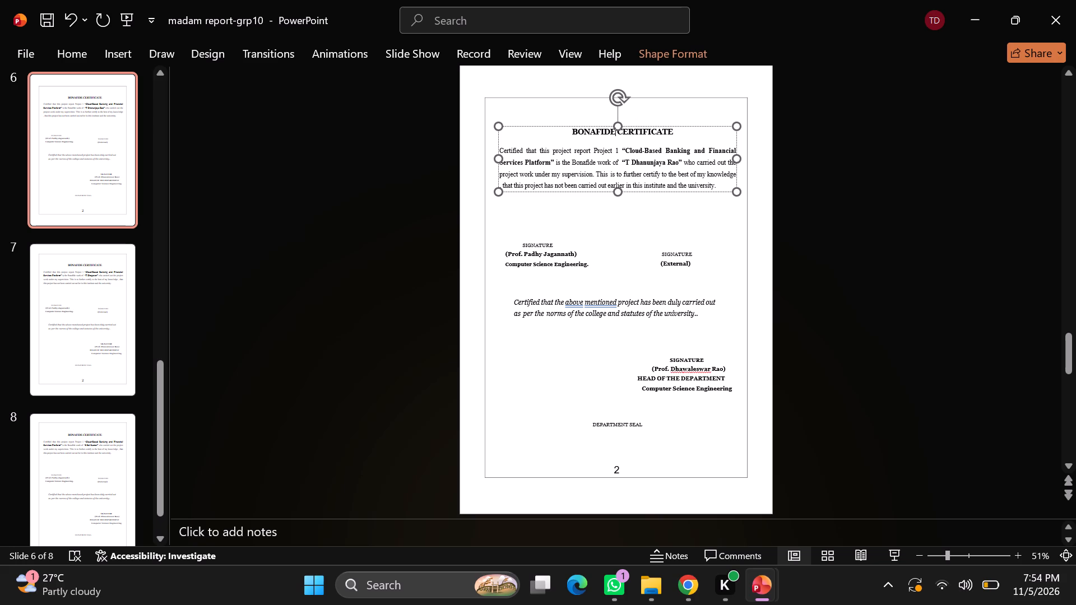
click(372, 165)
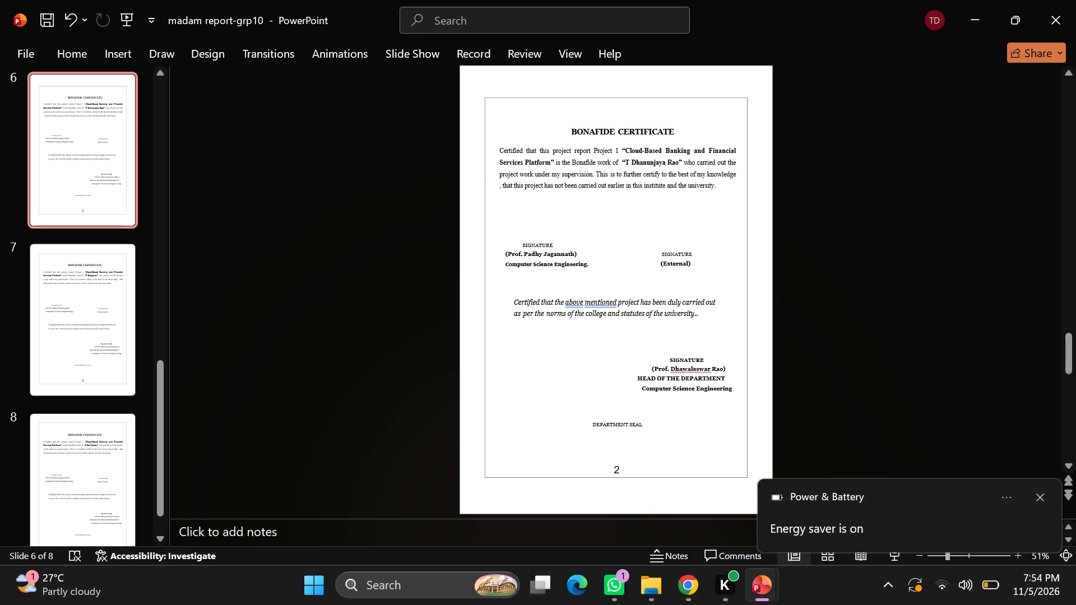
Insert an extra space between BONAFIDE and CERTIFICATE in the heading on slide 5.
key(Up)
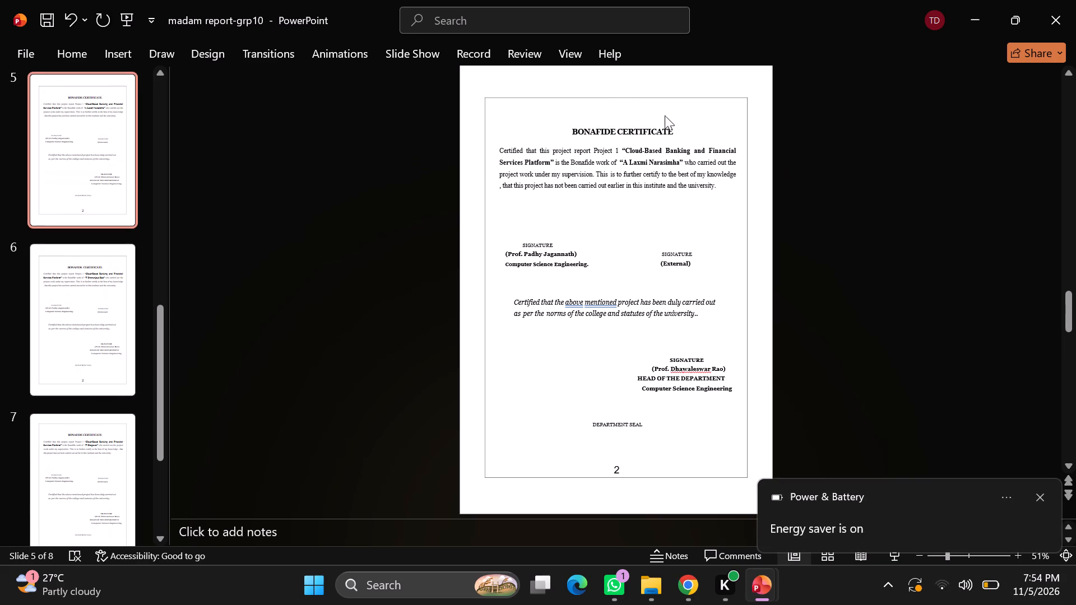
click(613, 130)
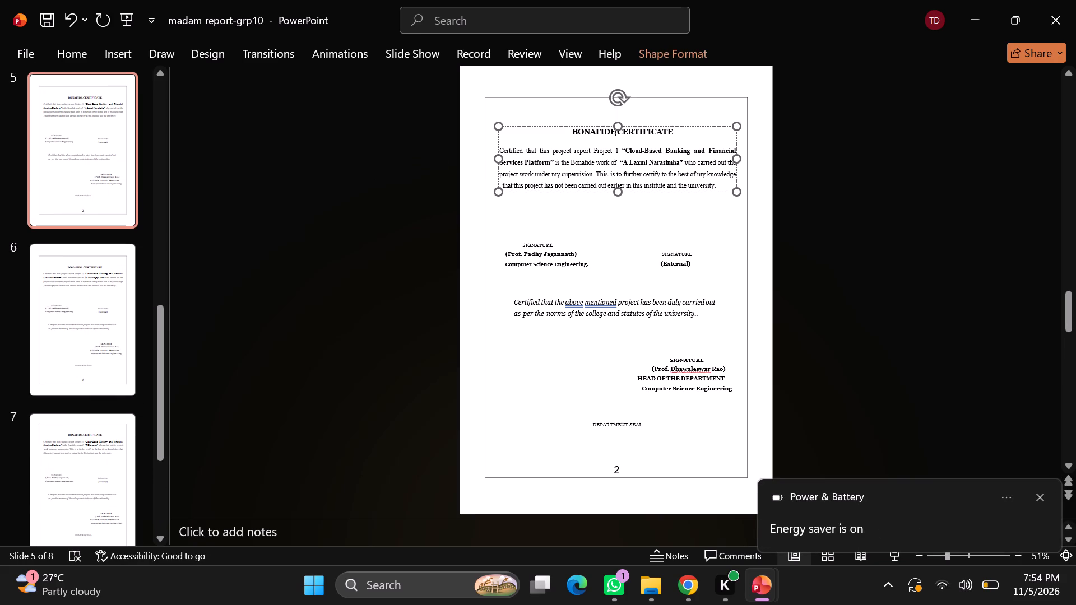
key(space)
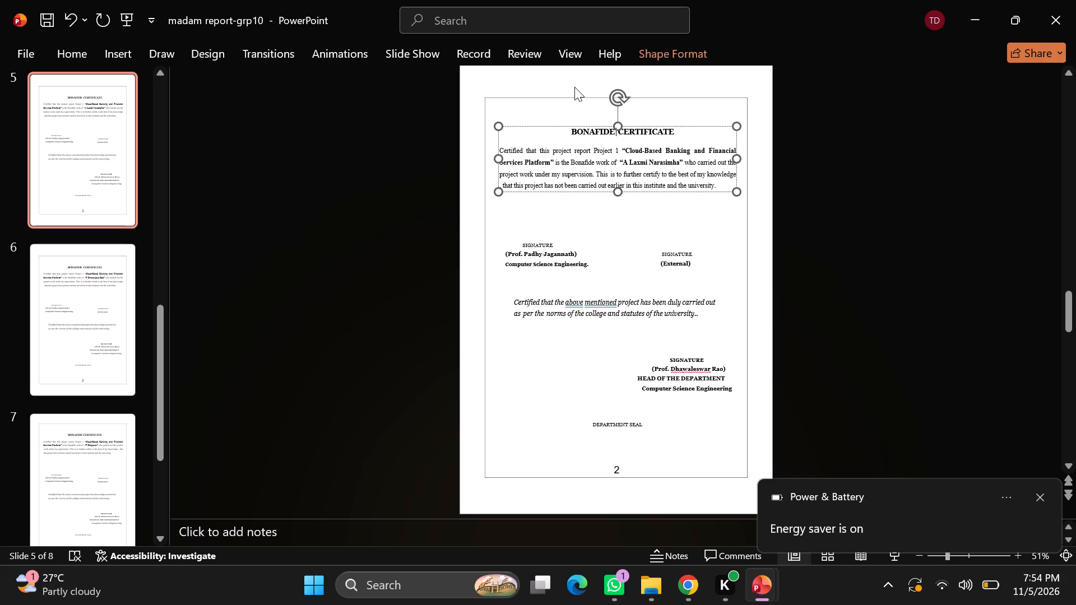
Extend the top edge of the page border on slide 5 slightly upward.
click(572, 99)
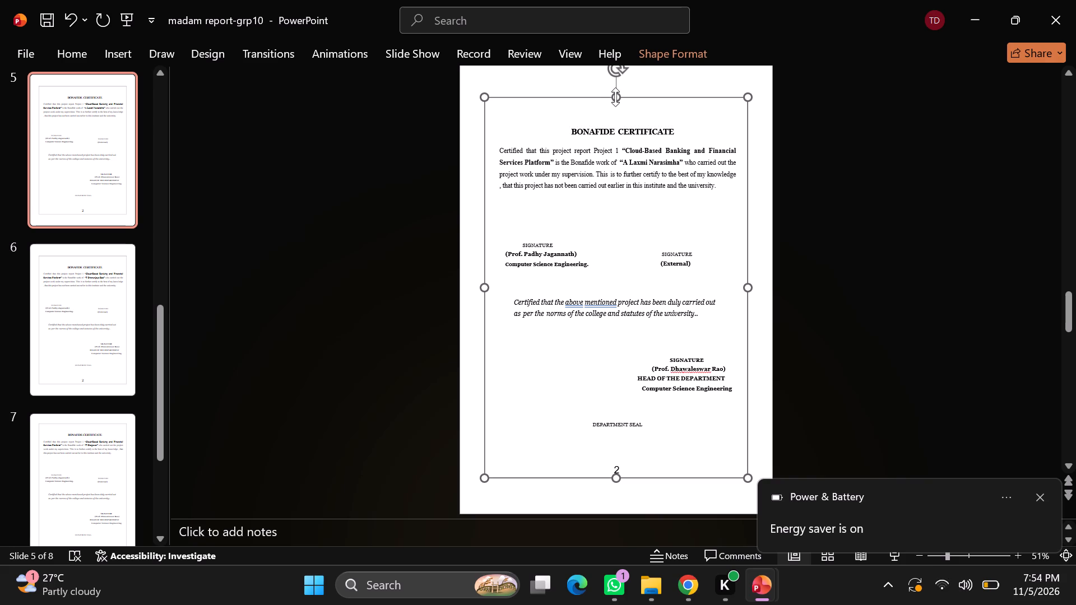
drag(615, 97, 615, 91)
drag(902, 142, 658, 197)
Move the Bonafide Certificate text box on slide 5 slightly upward within the border.
click(658, 197)
drag(677, 126, 677, 120)
click(846, 136)
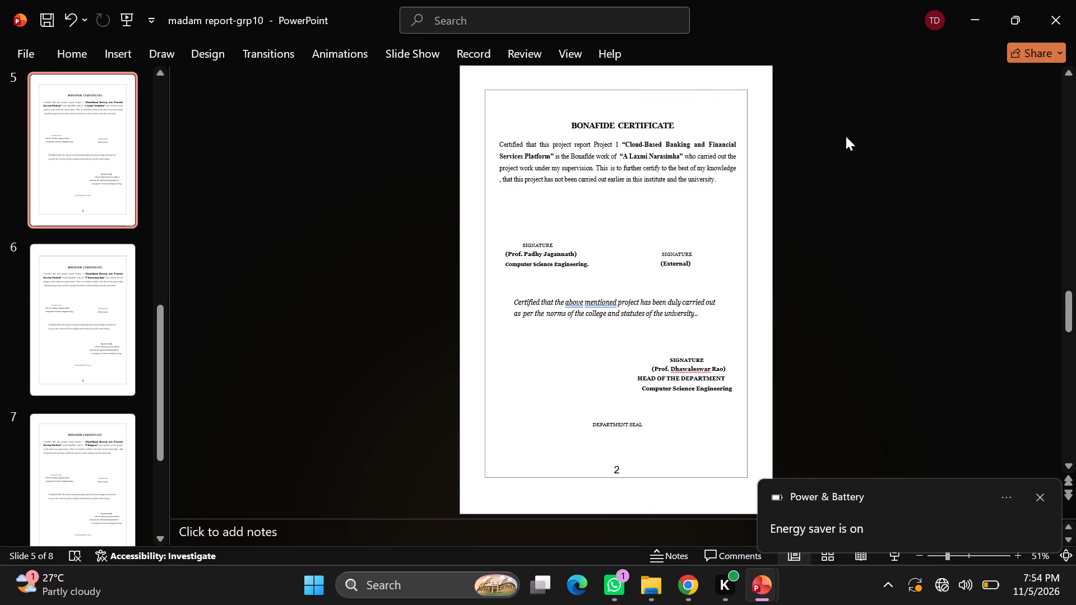
Extend the top edge of the page border on slide 6 slightly upward.
key(Up)
key(Down)
key(Down)
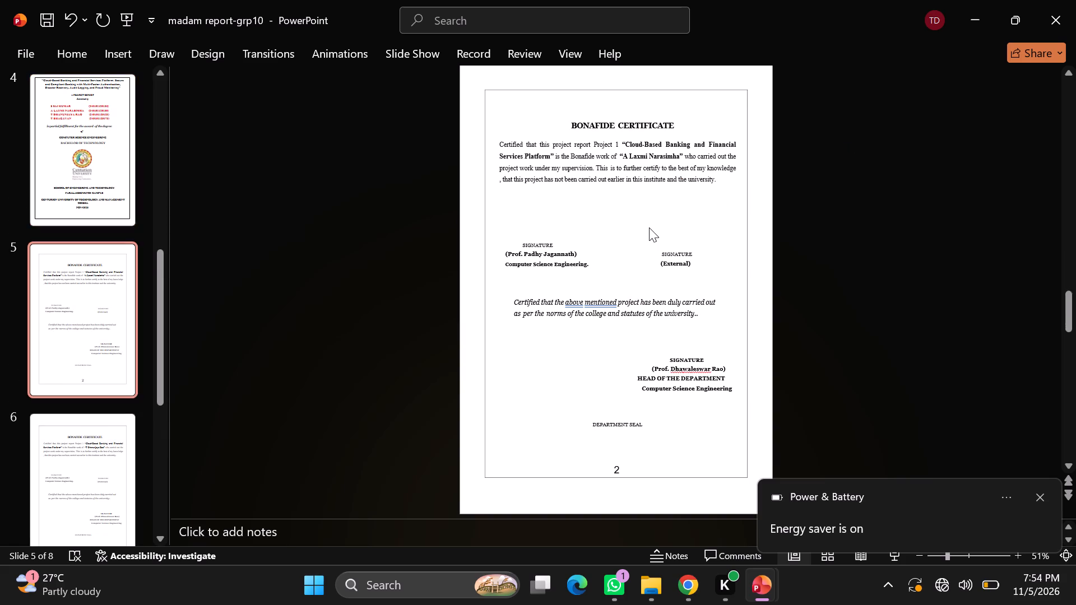
key(Up)
key(Down)
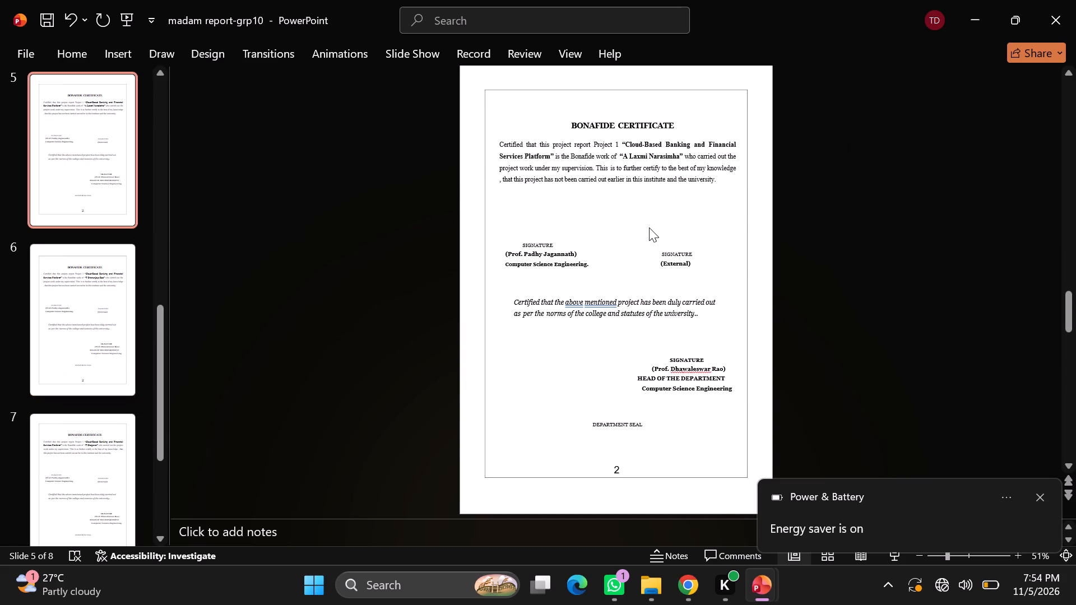
click(597, 97)
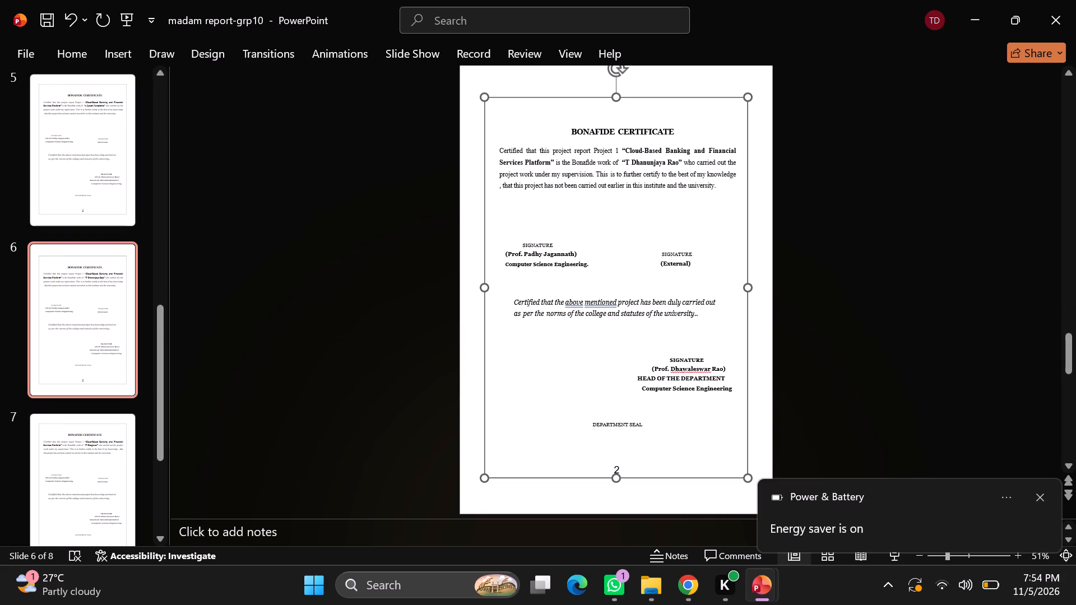
drag(615, 97, 615, 91)
Move the Bonafide Certificate text box on slide 6 slightly upward within the border.
click(609, 142)
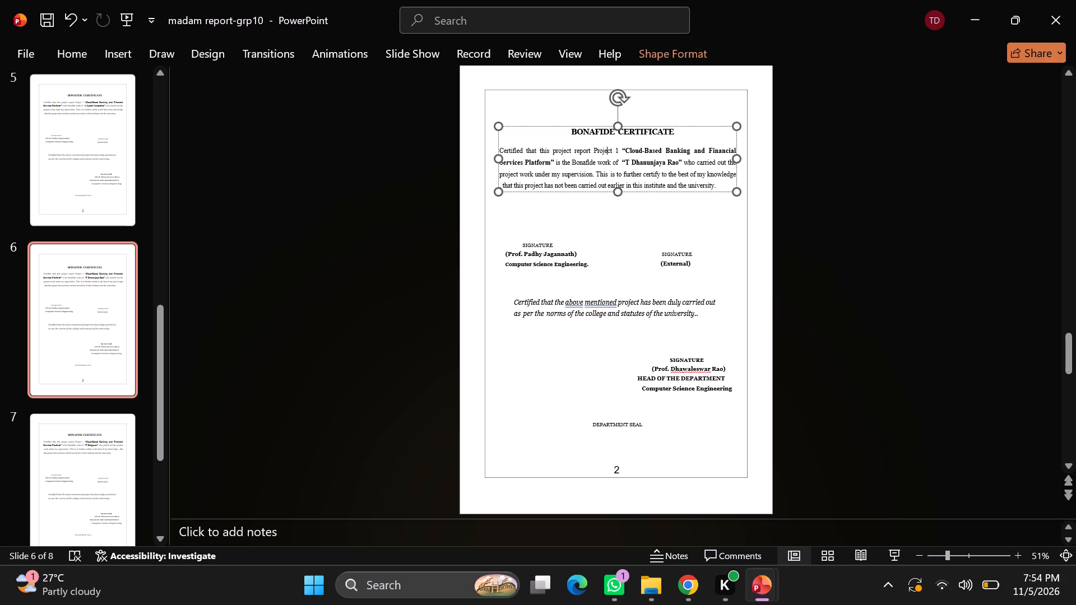
click(646, 126)
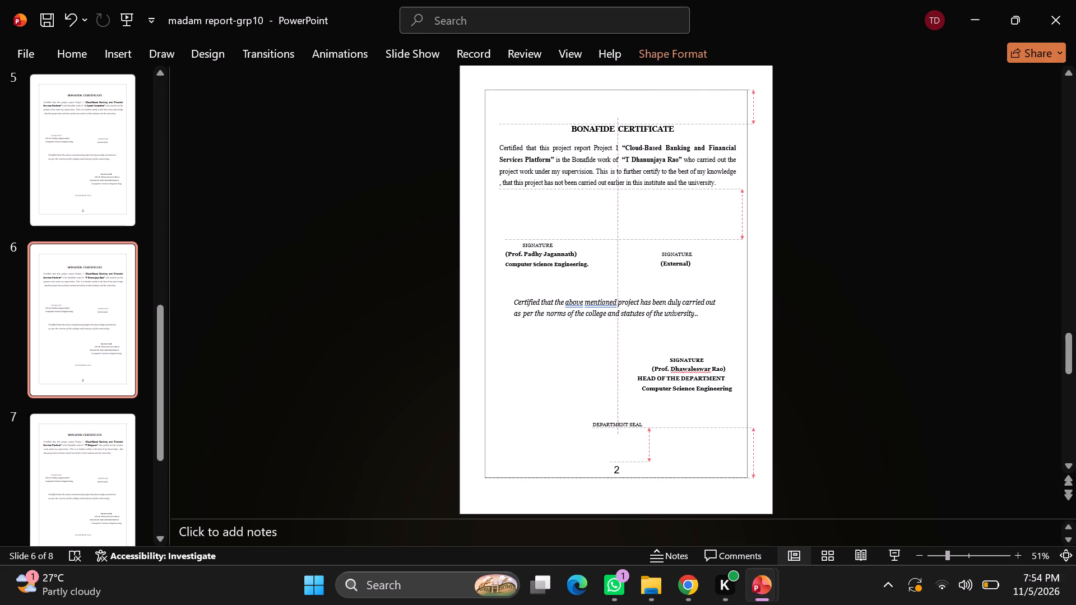
click(861, 178)
Insert an extra space between BONAFIDE and CERTIFICATE in the heading on slide 7.
key(Down)
key(Down)
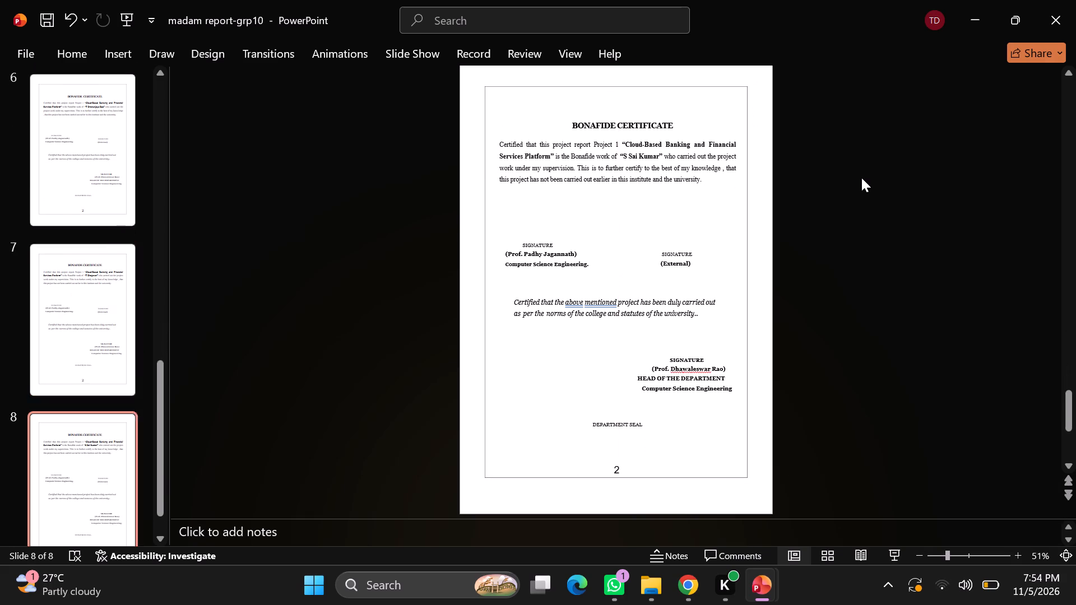
key(Up)
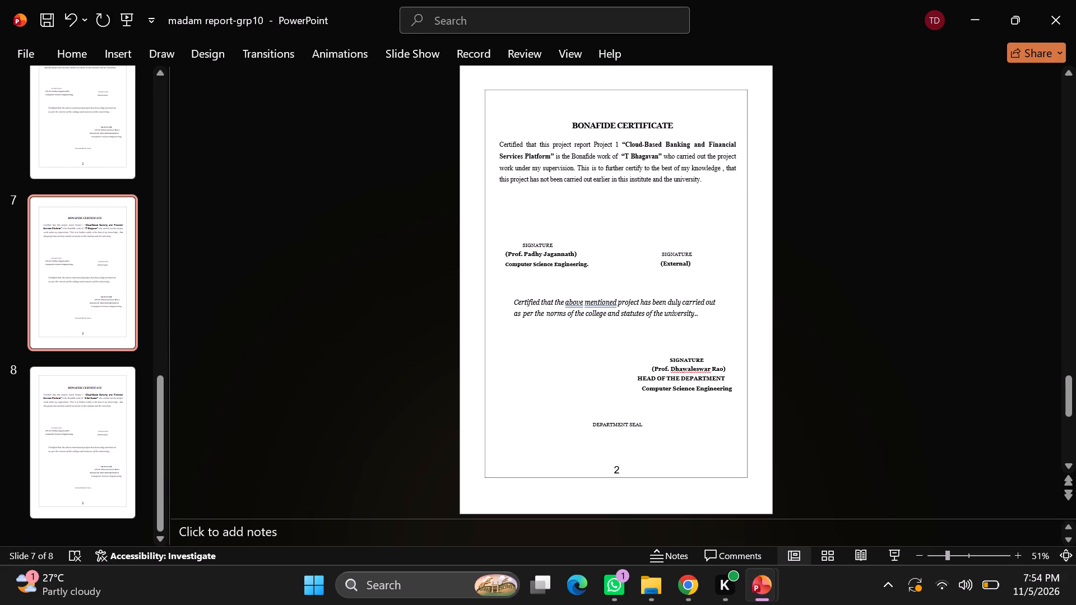
click(616, 126)
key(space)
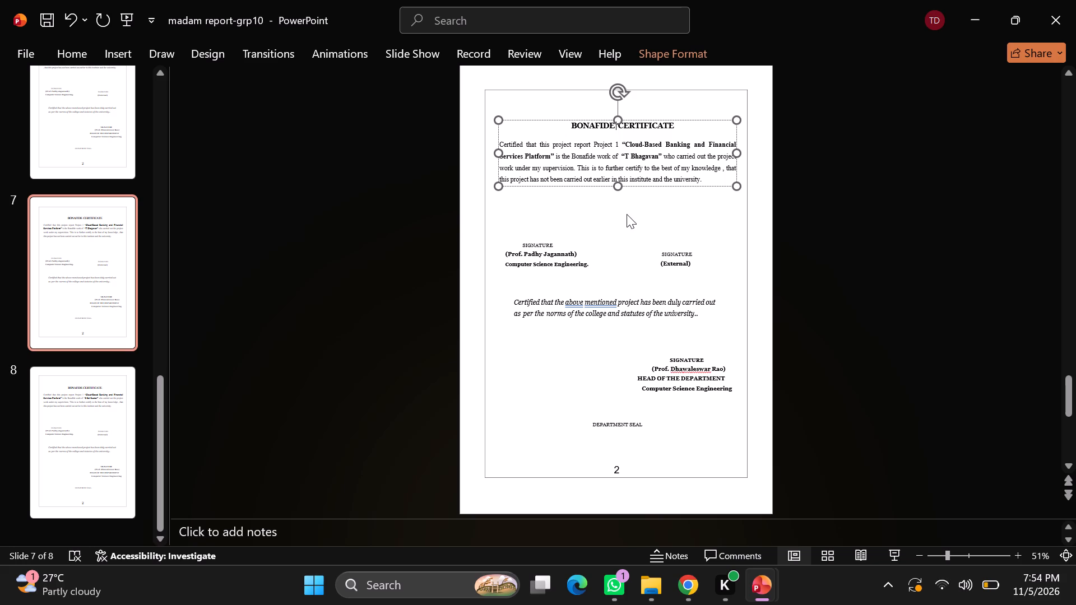
click(915, 114)
Insert an extra space between BONAFIDE and CERTIFICATE in the heading on slide 8.
key(Down)
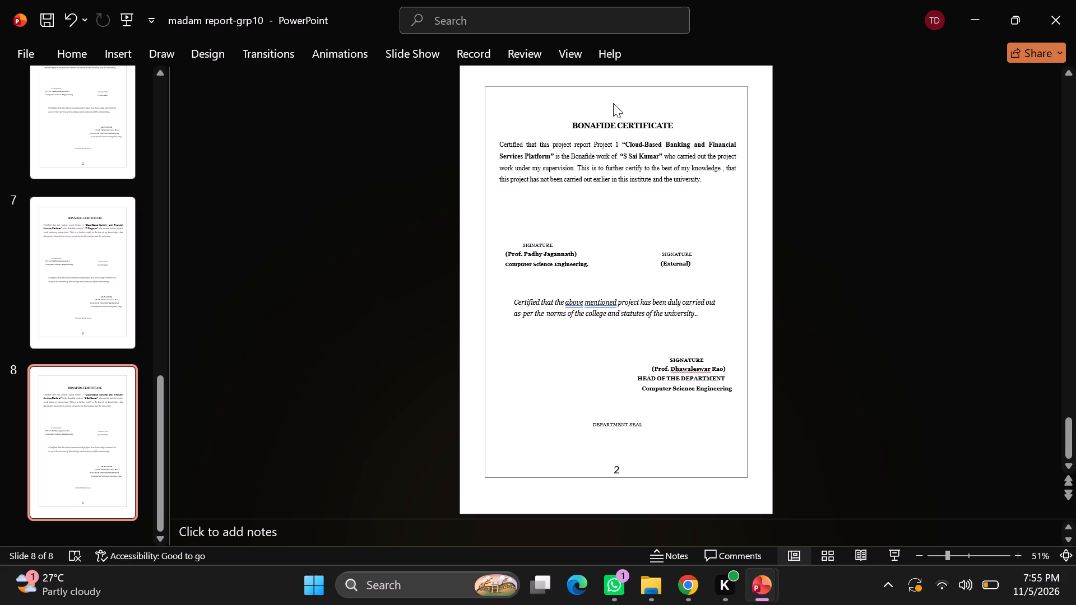
click(612, 121)
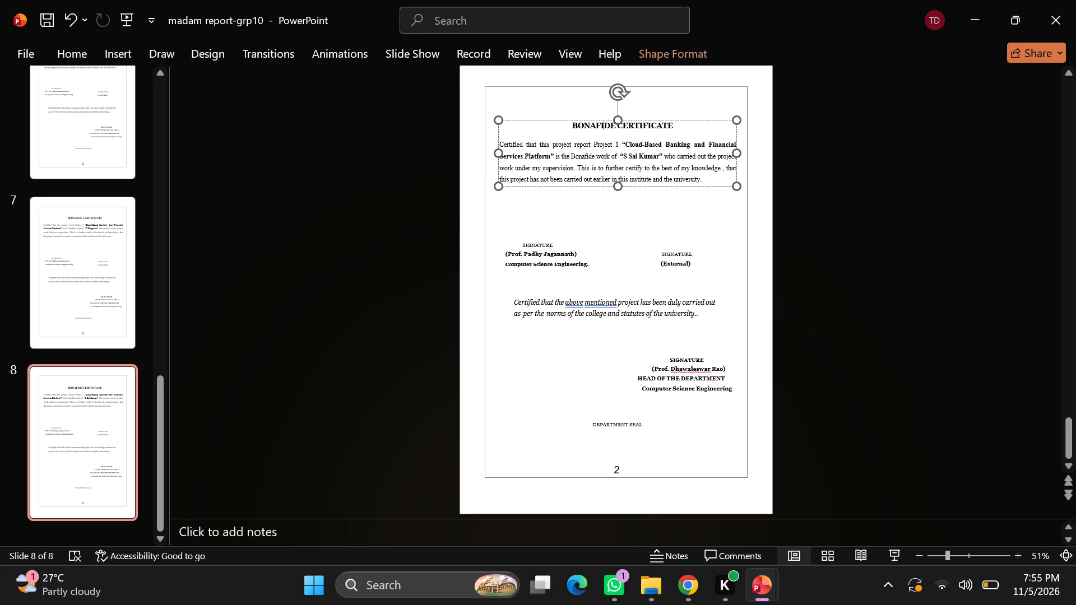
key(Right)
key(Right)
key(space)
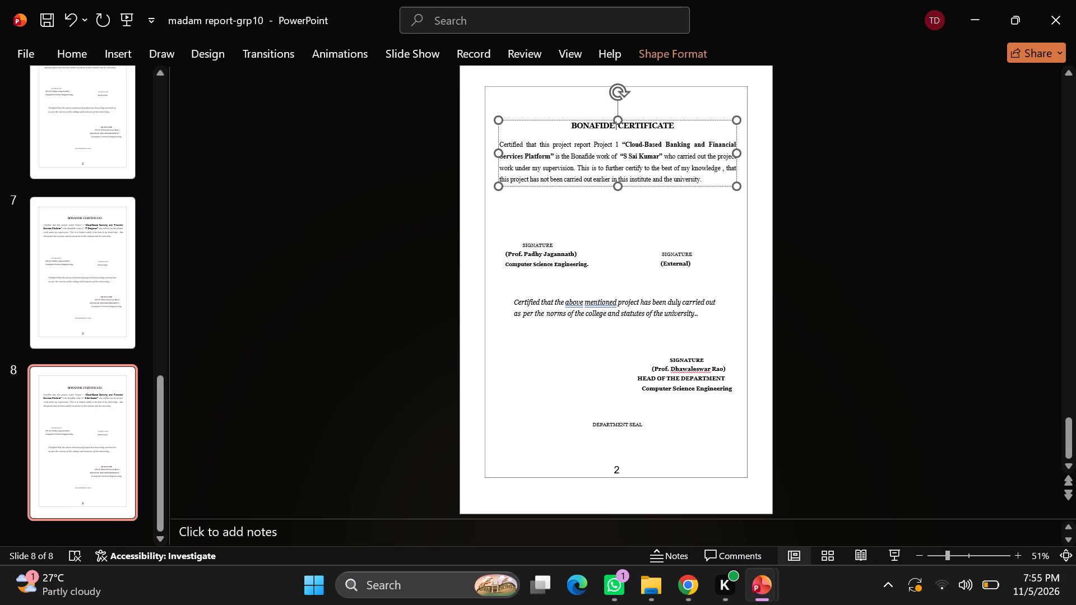
click(852, 147)
Save the changes to the madam report-grp10 presentation.
key(ctrl+s)
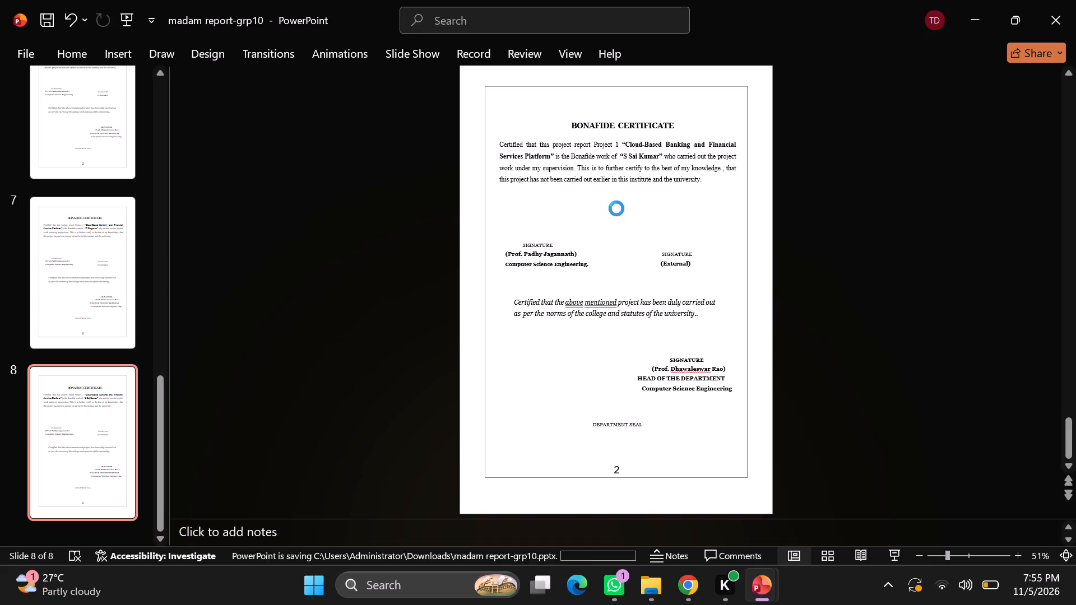
Save a copy of the presentation as REPORT_2 in the Downloads folder, in PowerPoint Presentation format.
click(27, 44)
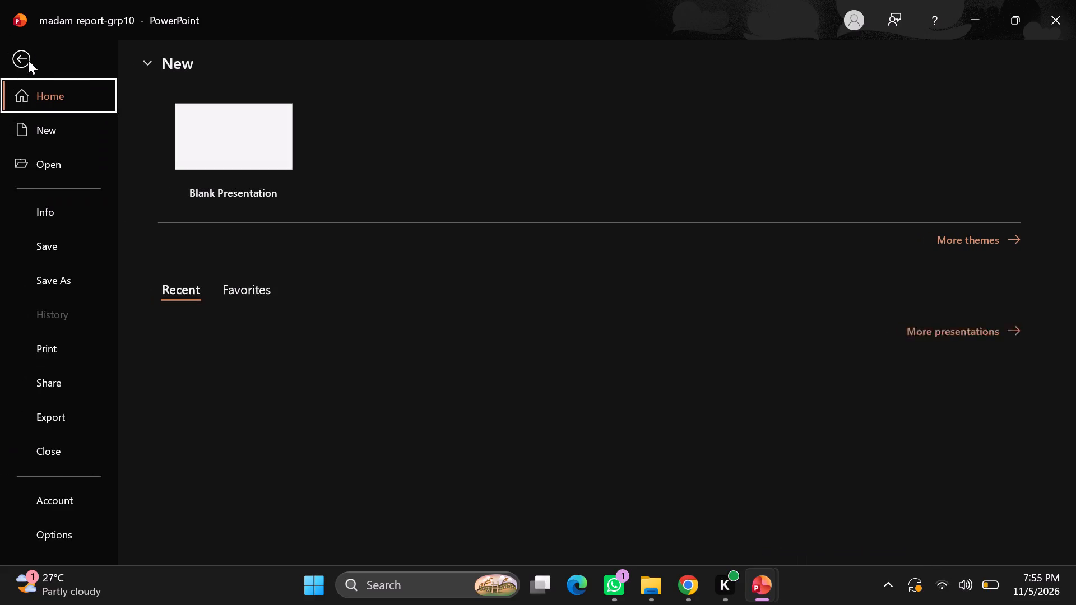
click(64, 290)
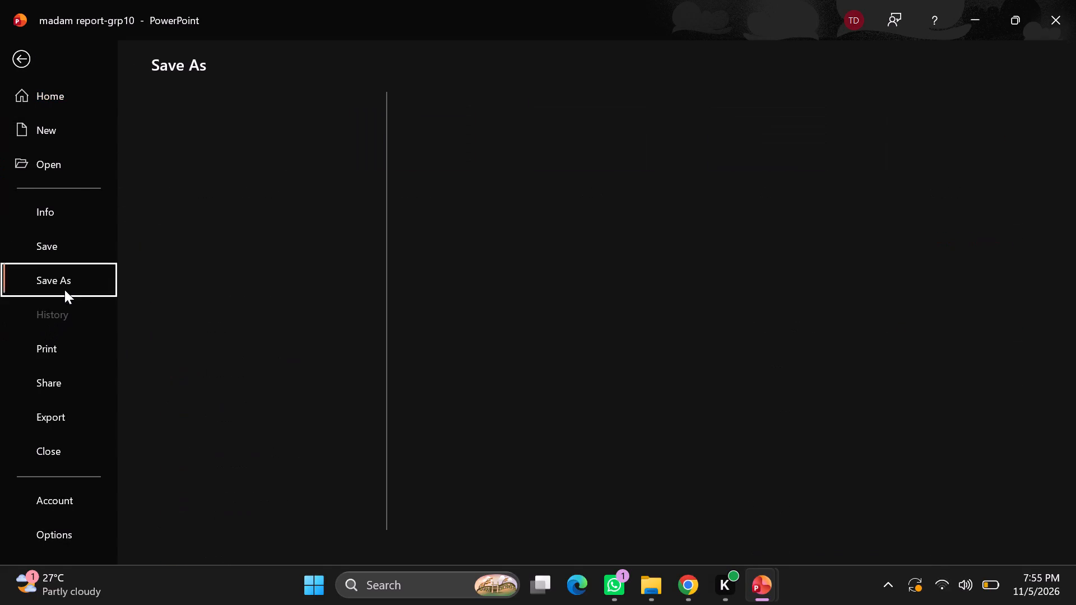
click(503, 192)
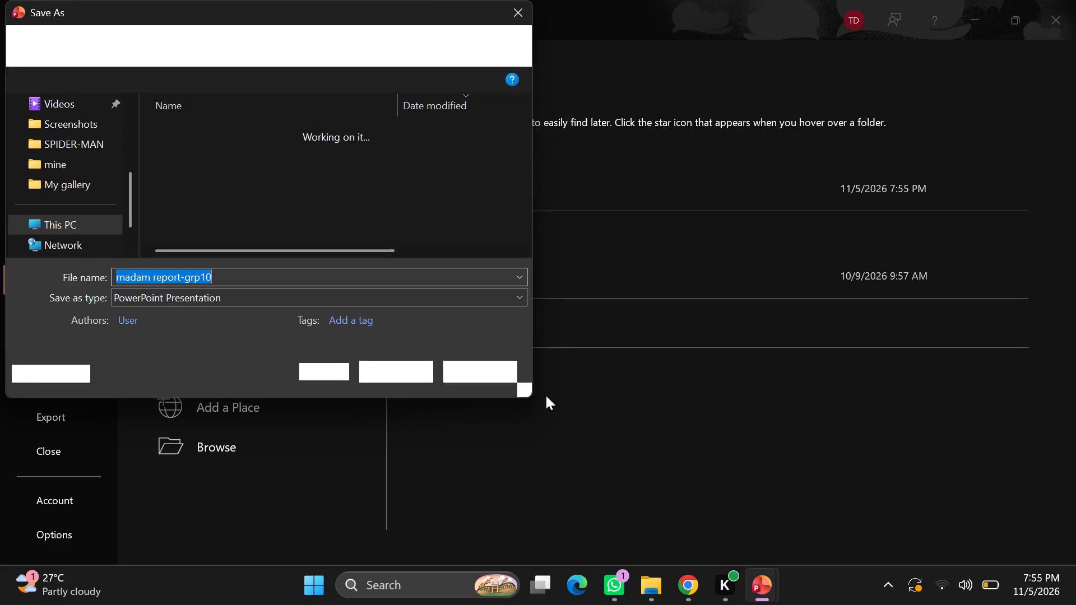
key(BackSpace)
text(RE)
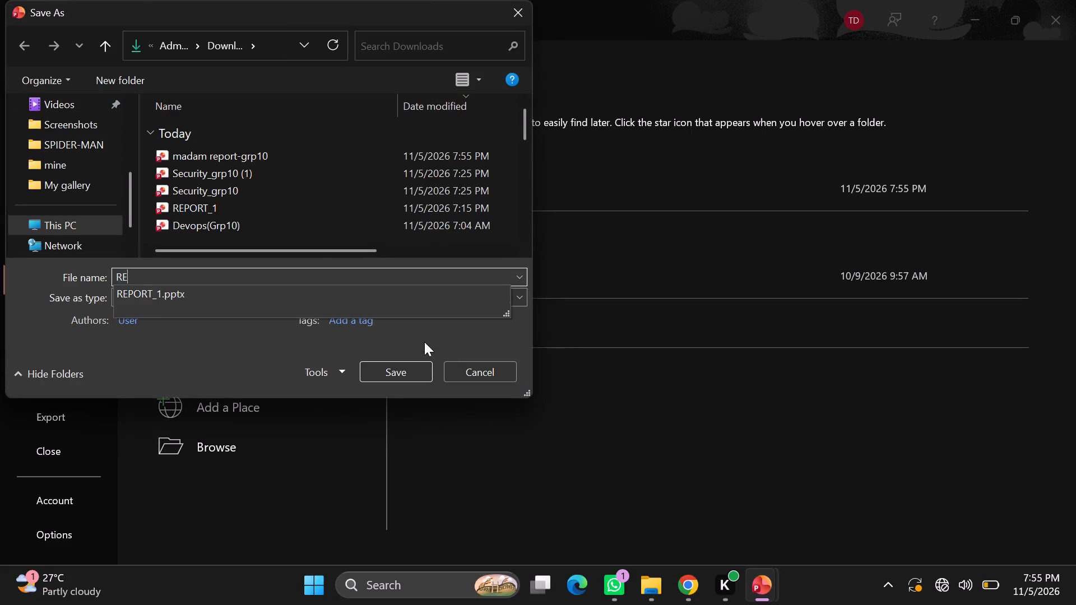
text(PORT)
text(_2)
click(410, 376)
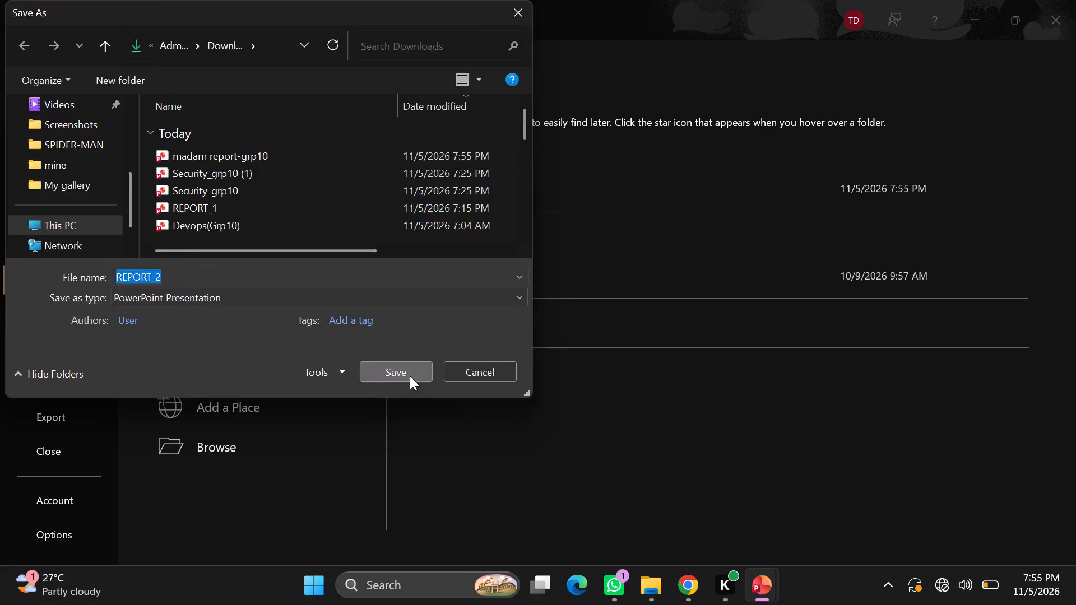
Close the REPORT_2 and Security_grp10 (1) presentations.
click(1065, 15)
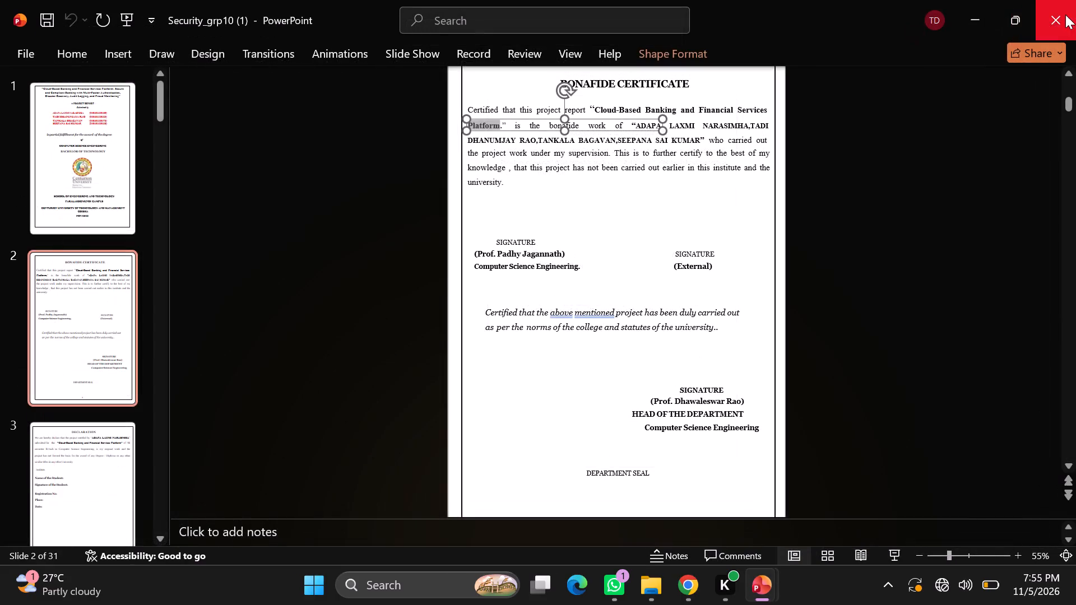
click(1065, 15)
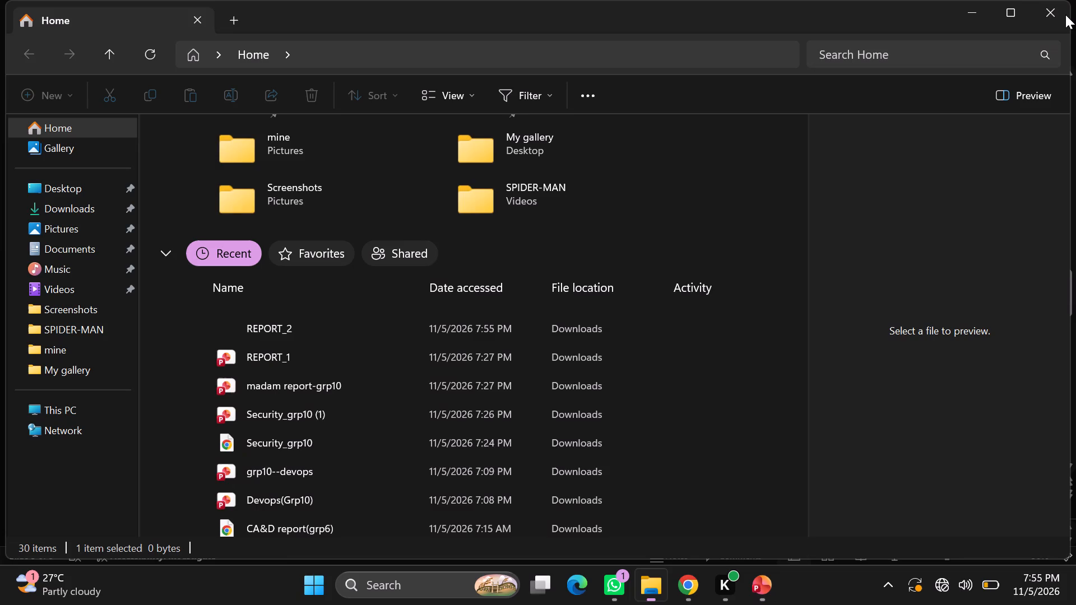